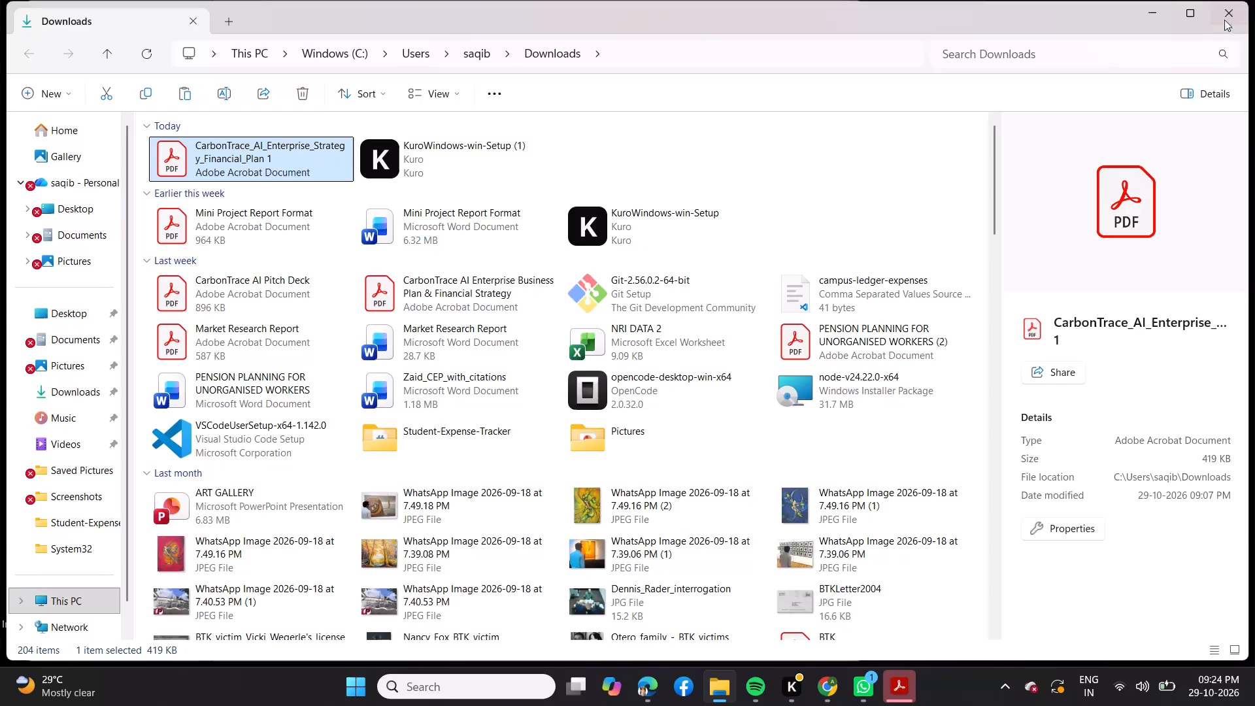
Close the Downloads folder window and minimize the browser window showing the iLovePDF download page.
left_click(1228, 8)
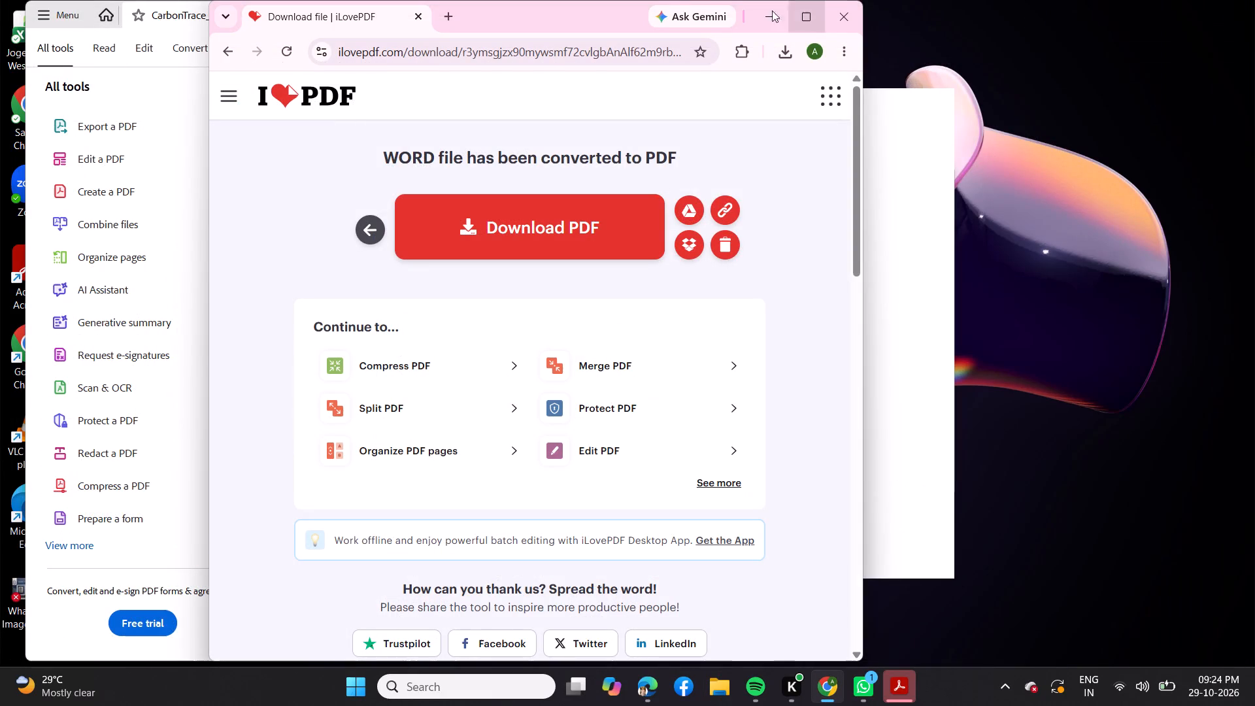
left_click(764, 10)
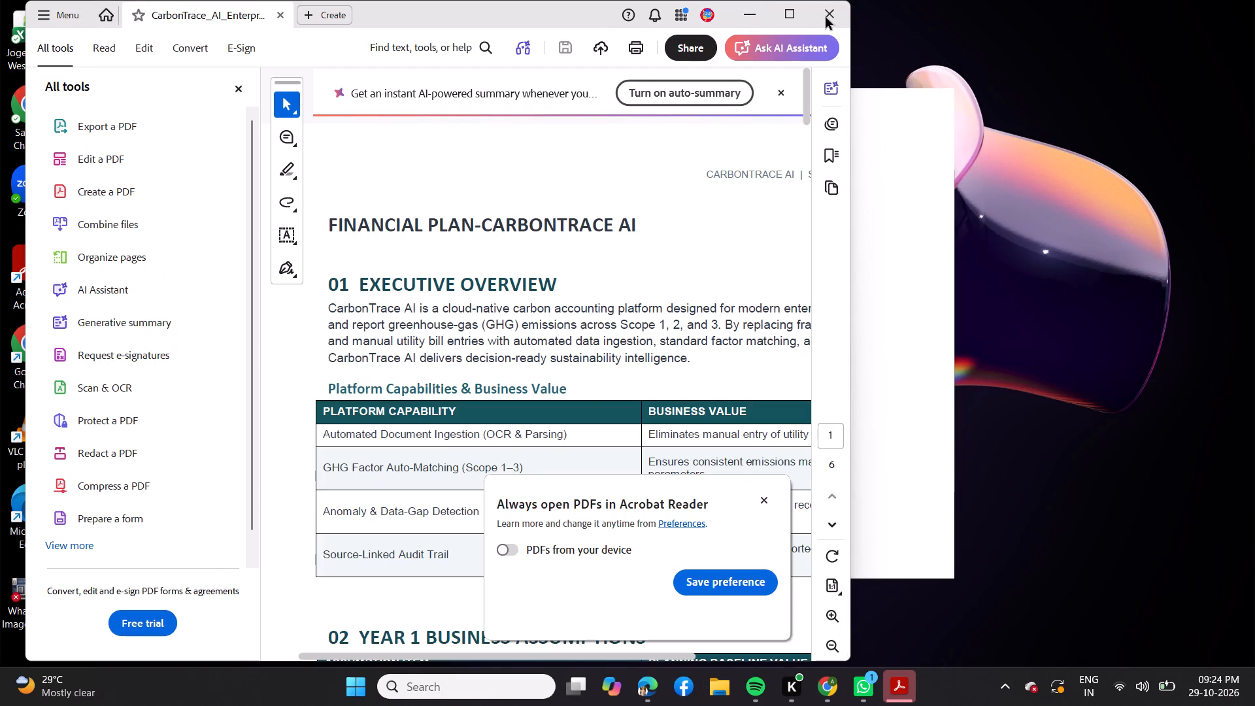
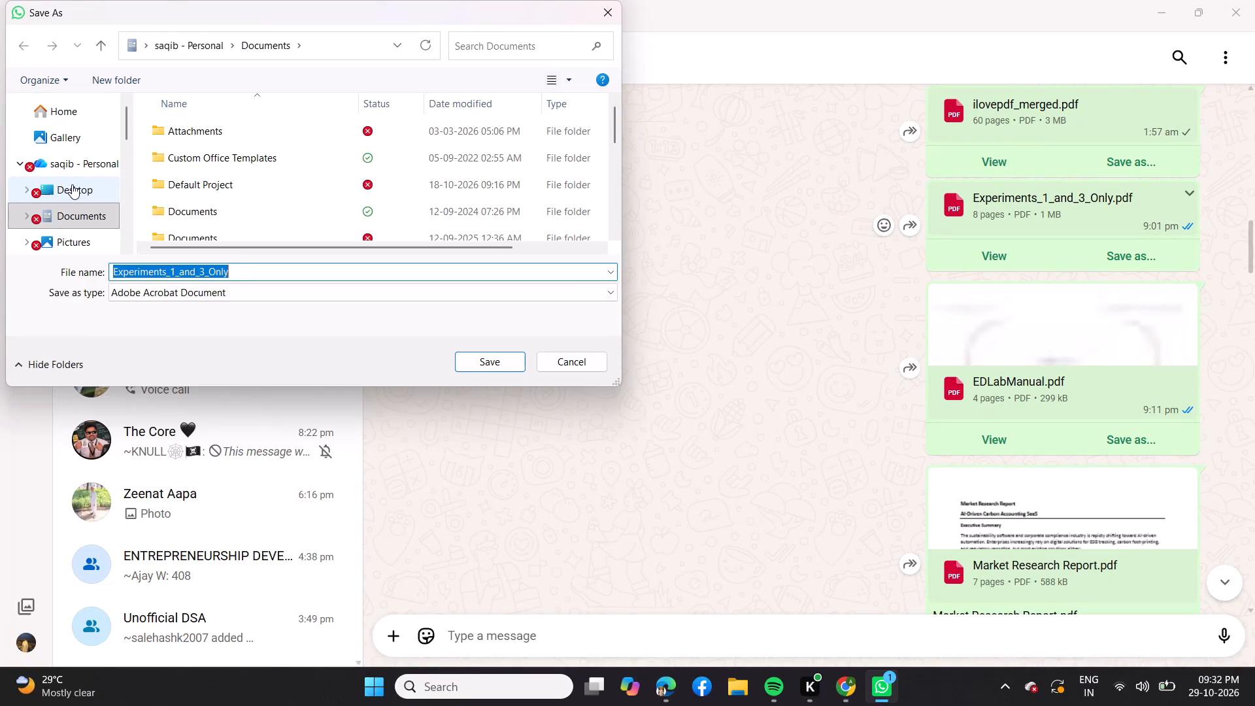
Browse the personal OneDrive folders and open Documents while choosing where to save the Experiments_1_and_3_Only PDF.
left_click(72, 184)
left_click(70, 163)
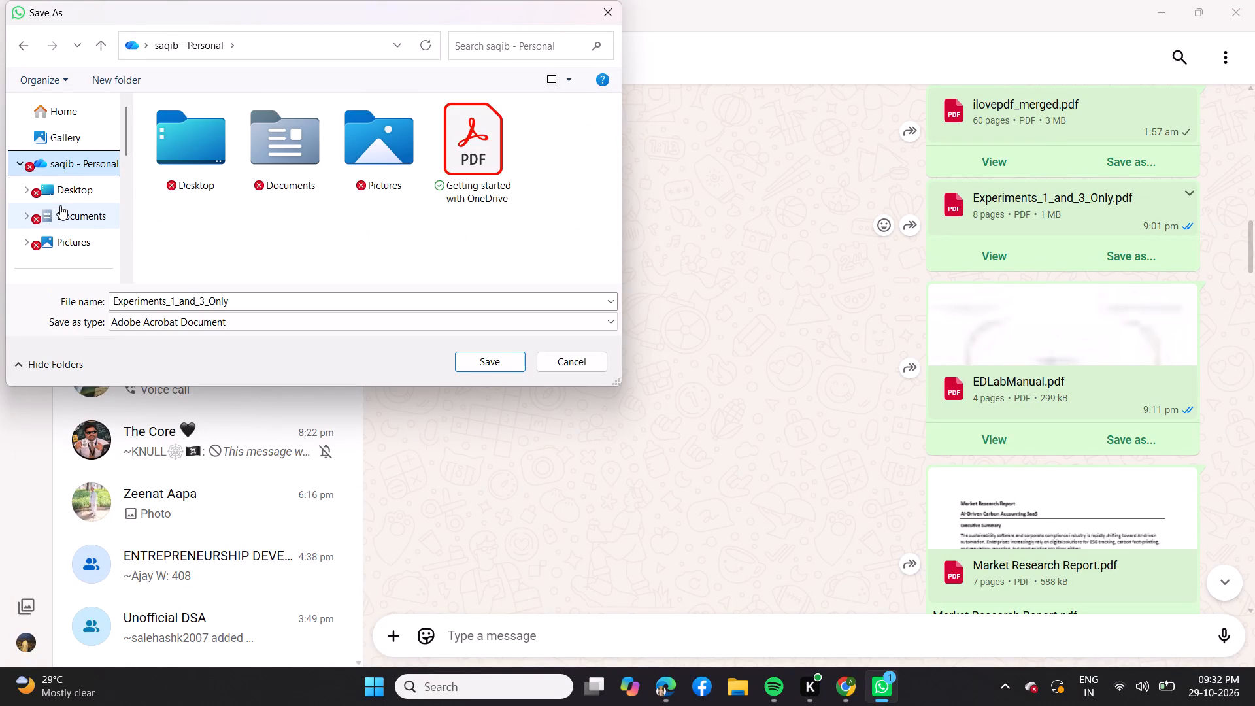
scroll(60, 205, "down", 1)
left_click(72, 141)
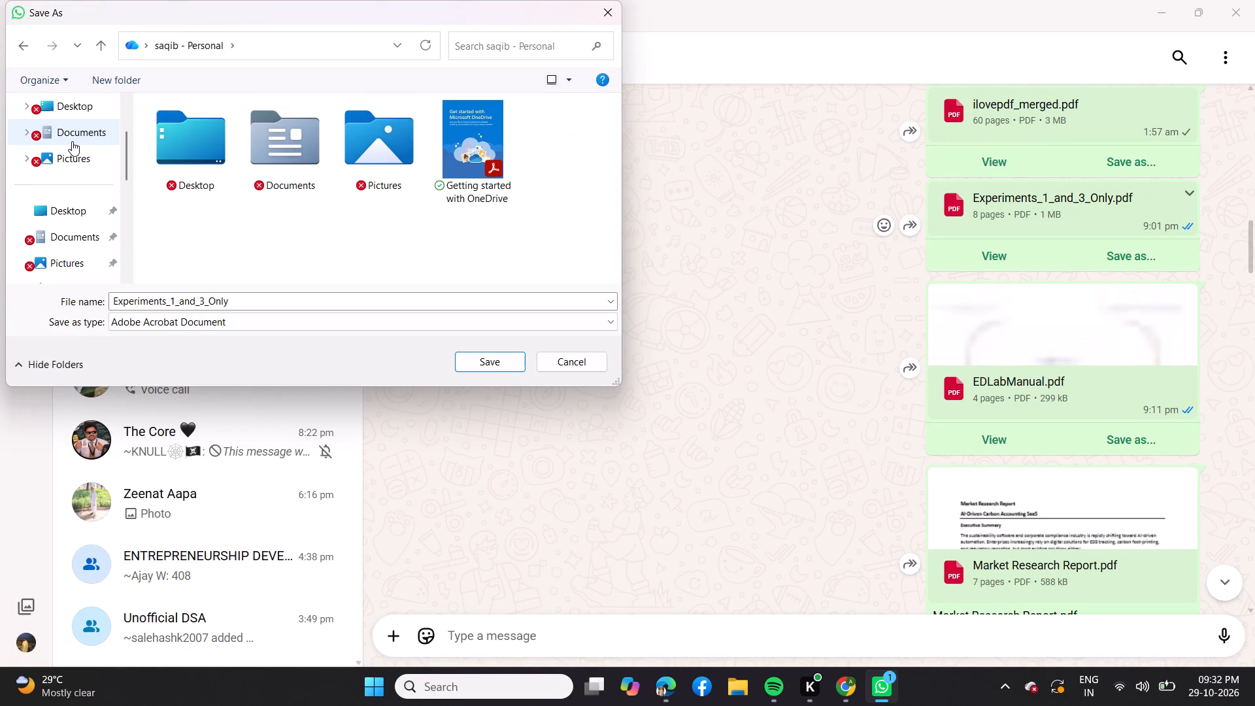
scroll(219, 131, "down", 1)
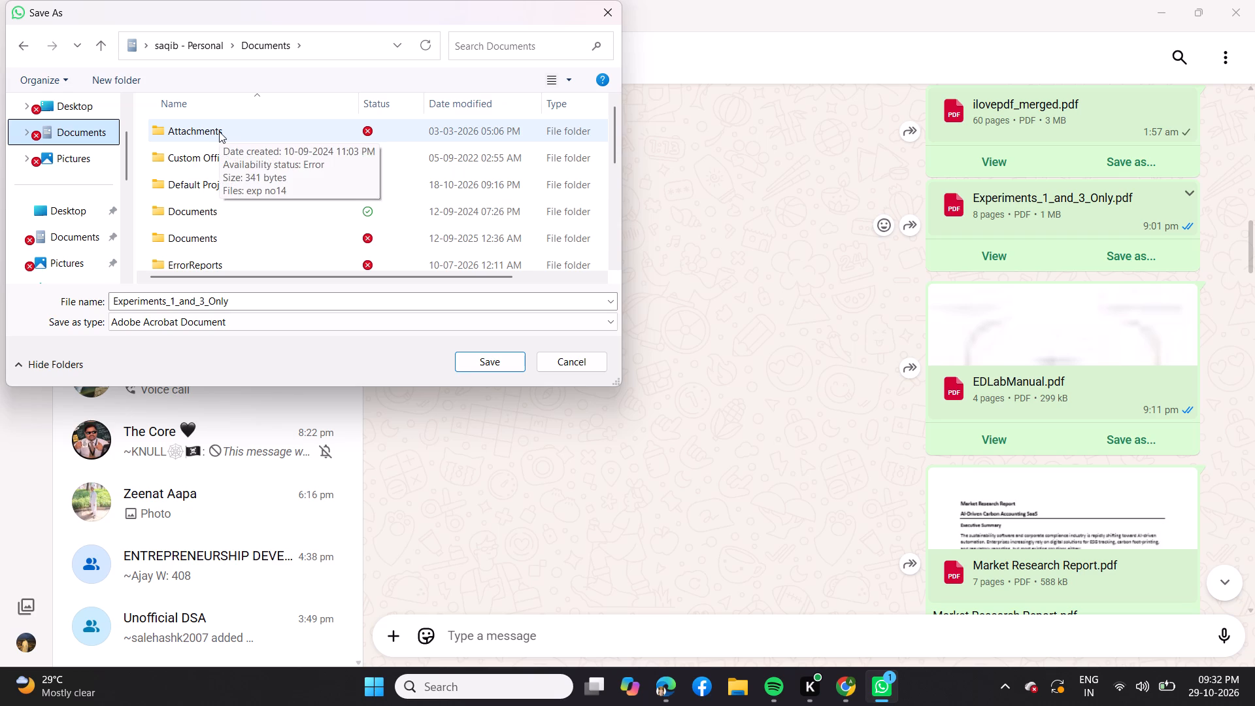
Look through the Documents folder, and switch the save location for the Experiments_1_and_3_Only PDF to the Desktop folder.
scroll(219, 131, "down", 1)
left_click(187, 206)
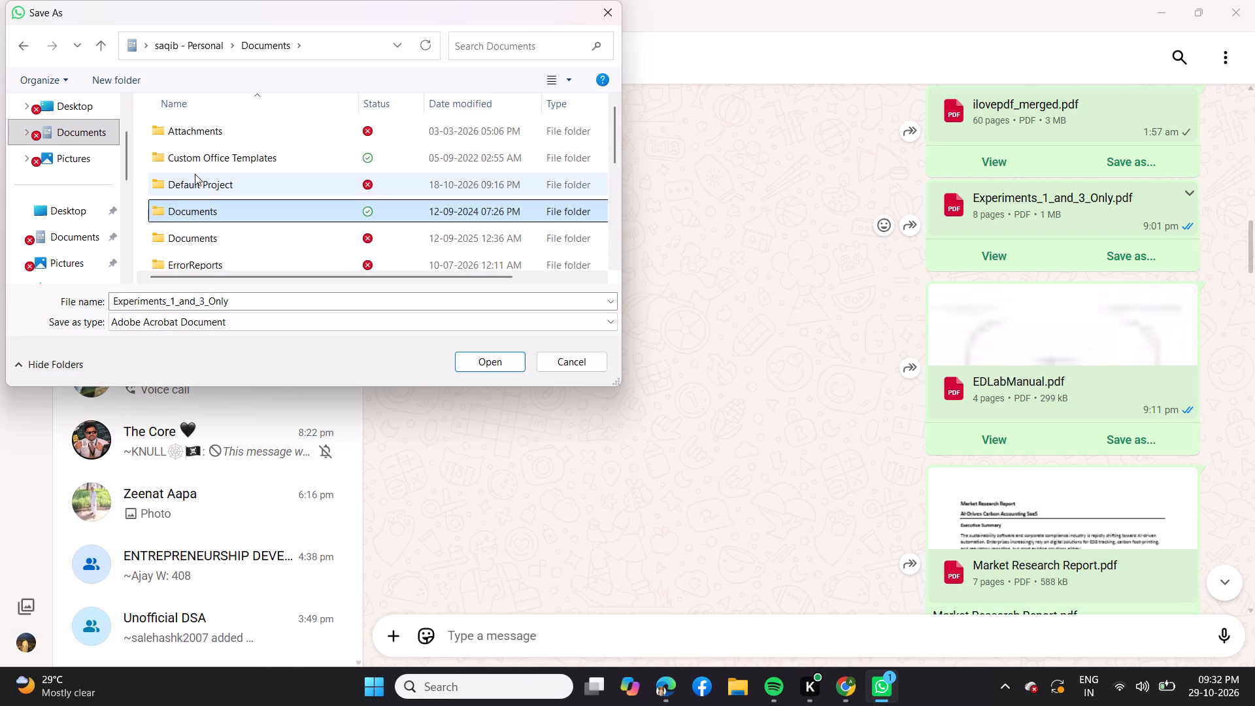
left_click(199, 205)
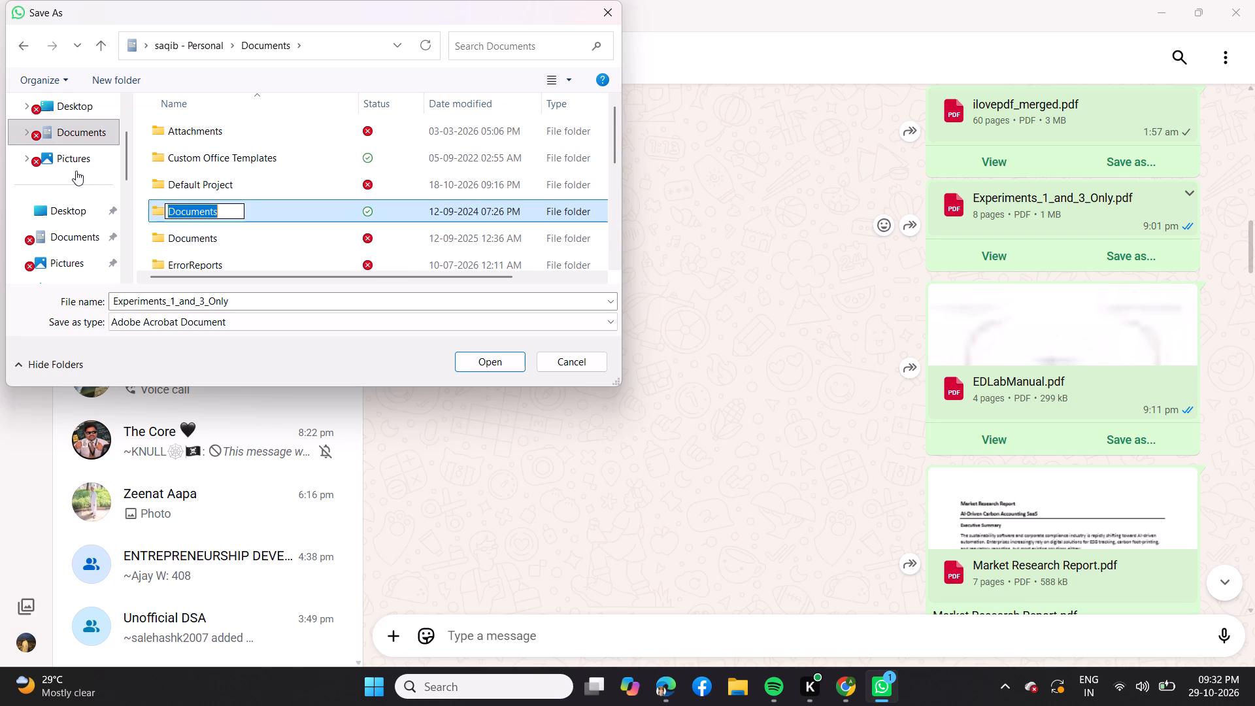
left_click(76, 161)
left_click(81, 207)
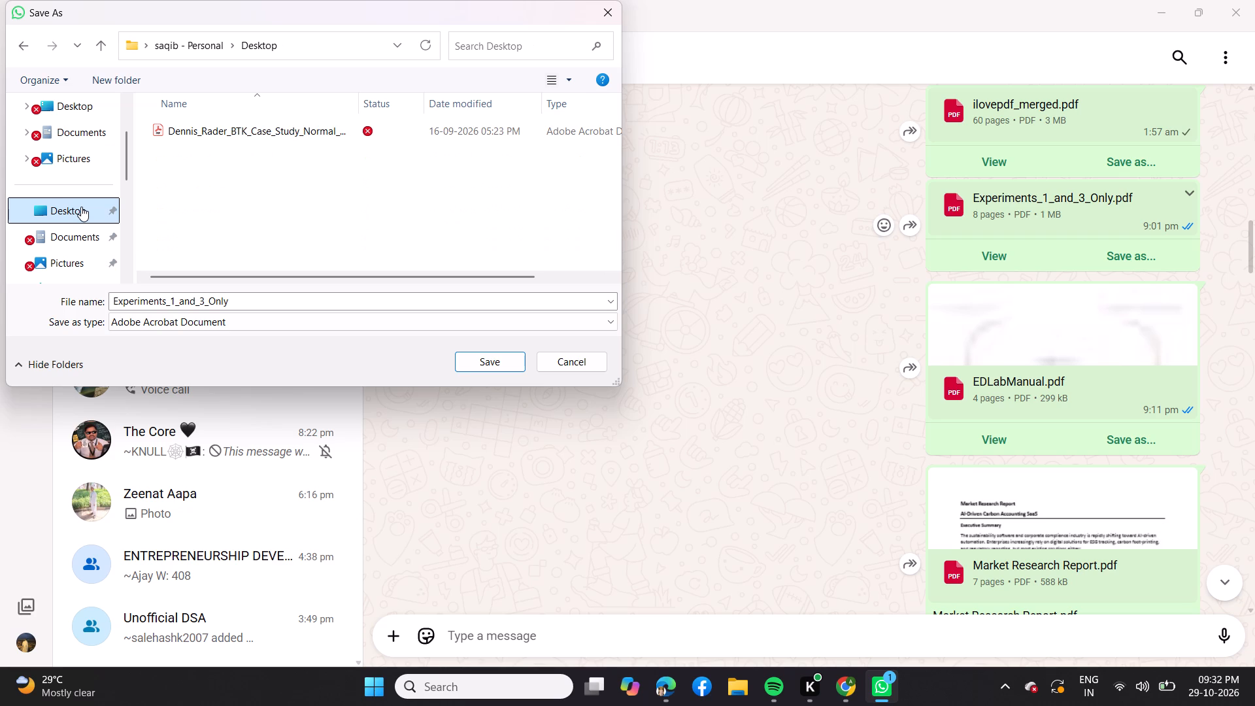
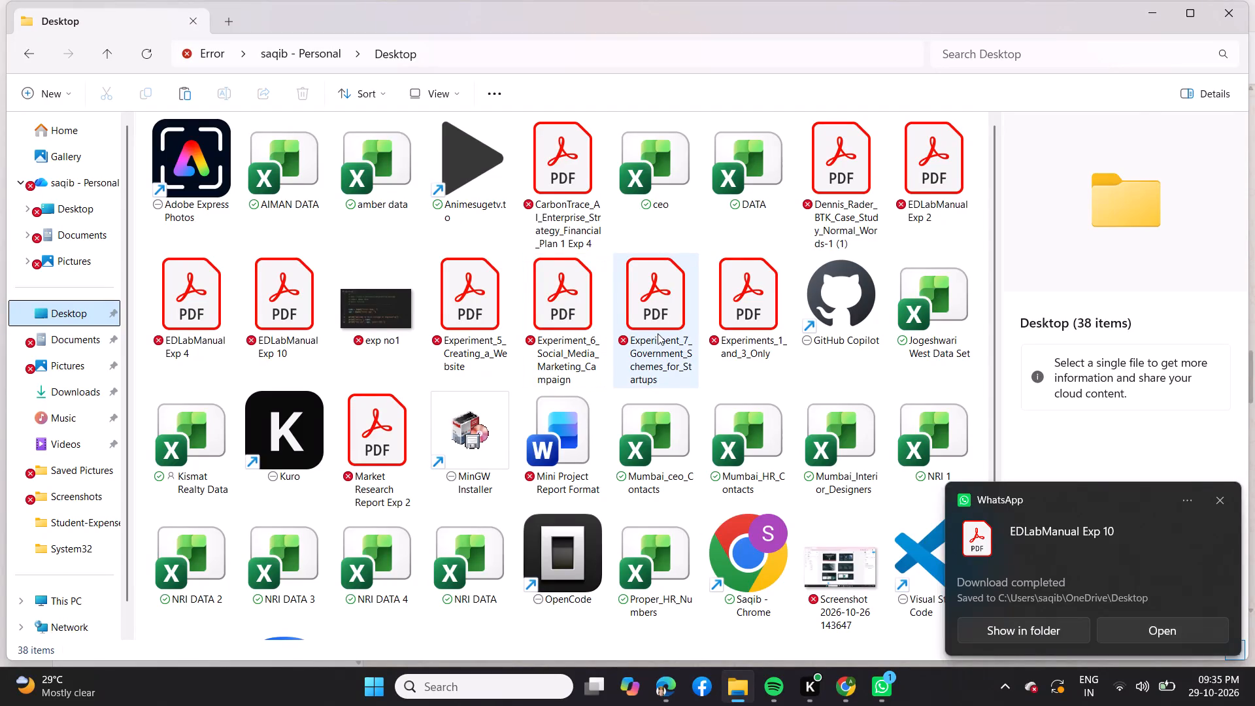
Rename the Experiment_7_Government_Schemes_for_Startups PDF on the Desktop, replacing its whole name with one beginning with "Exp".
right_click(658, 333)
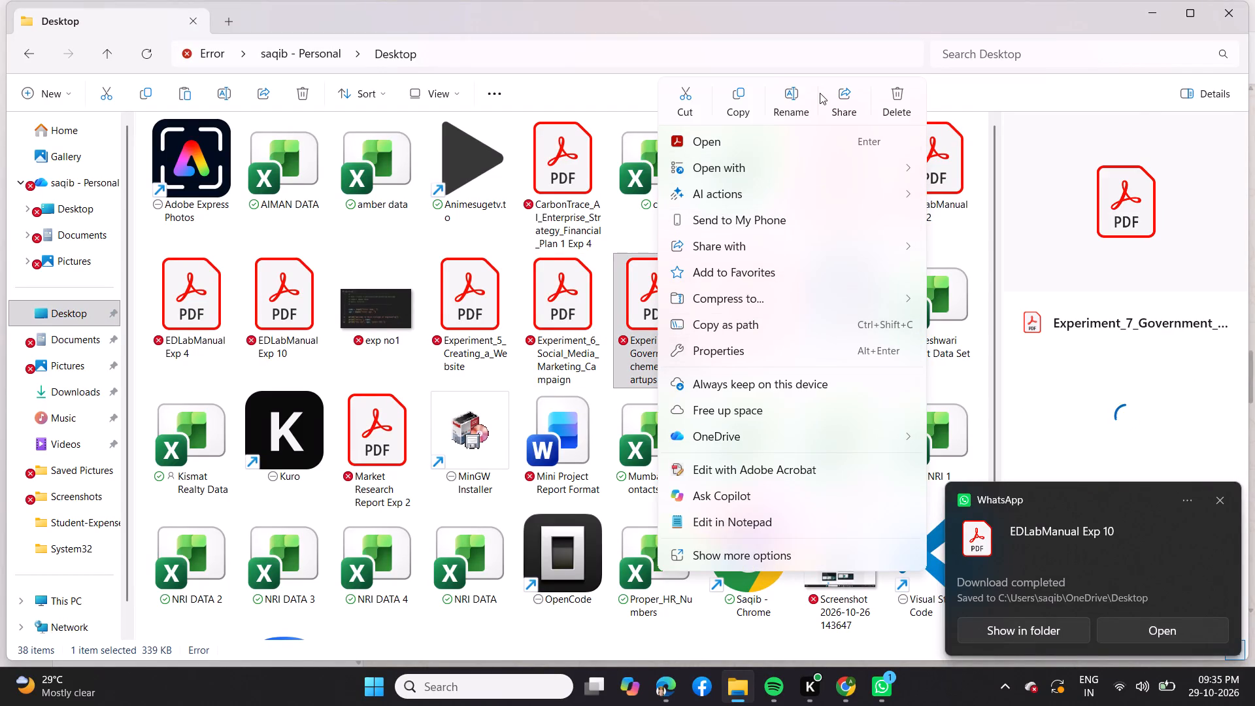
left_click(803, 86)
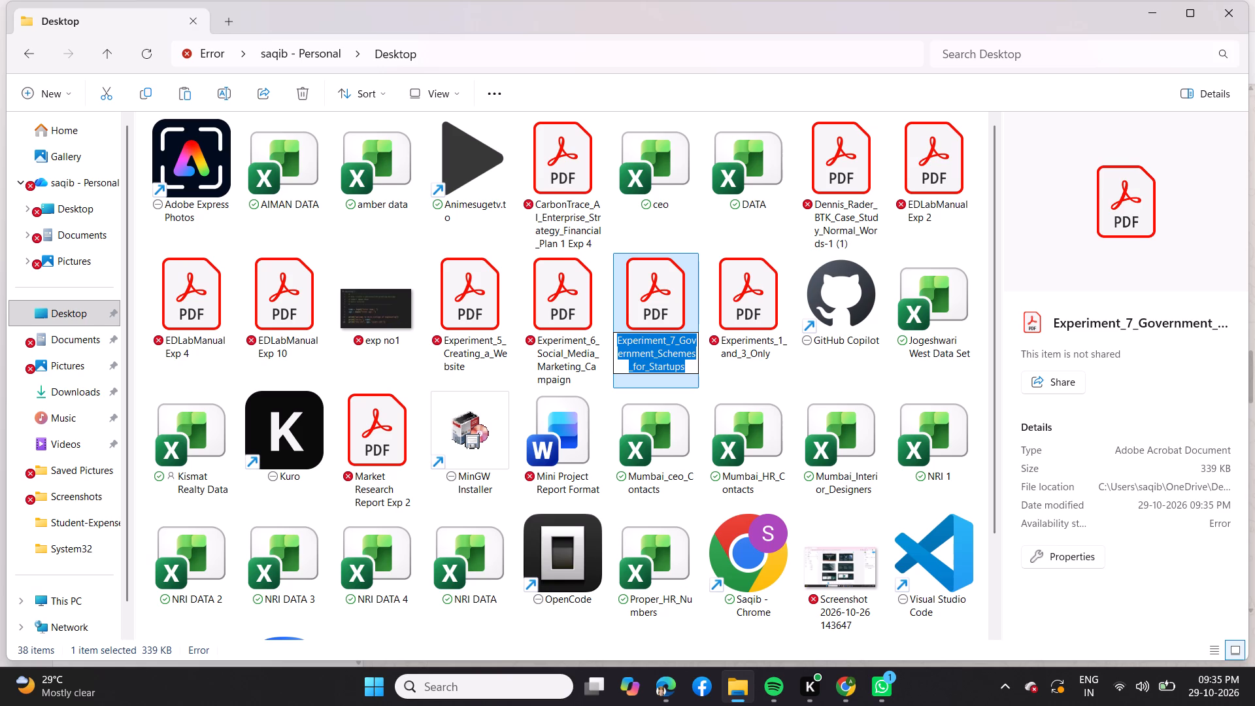
key("BackSpace")
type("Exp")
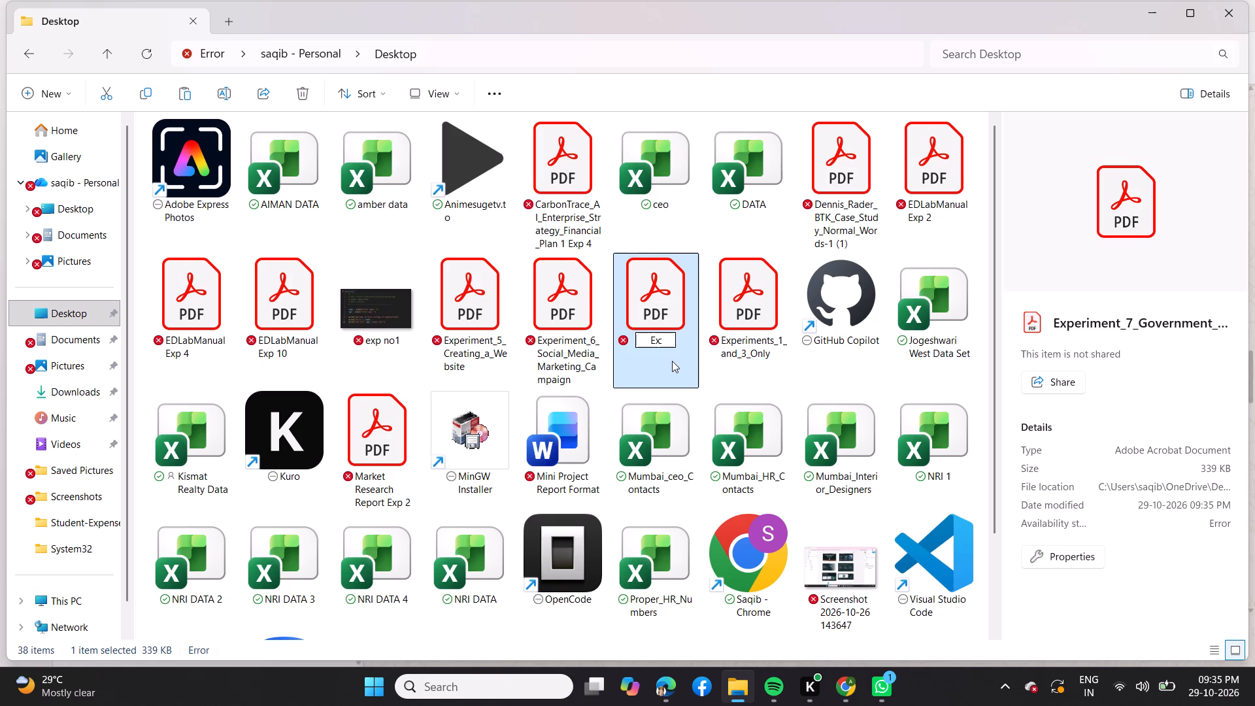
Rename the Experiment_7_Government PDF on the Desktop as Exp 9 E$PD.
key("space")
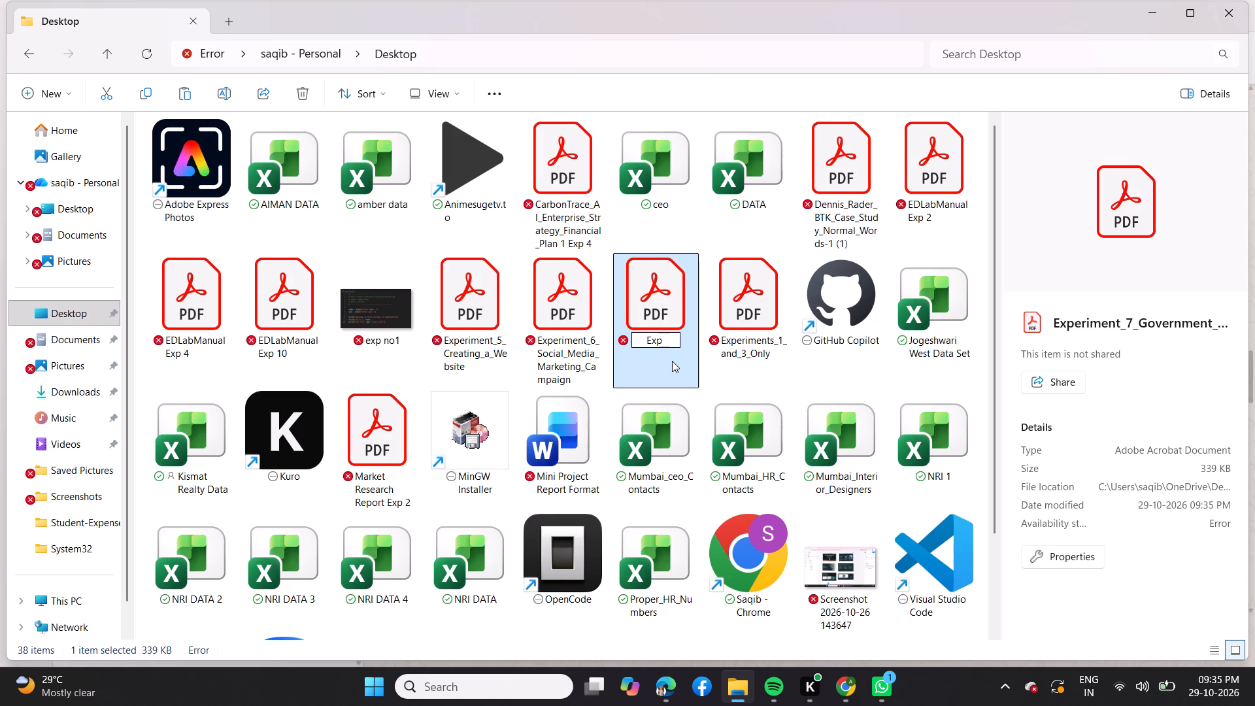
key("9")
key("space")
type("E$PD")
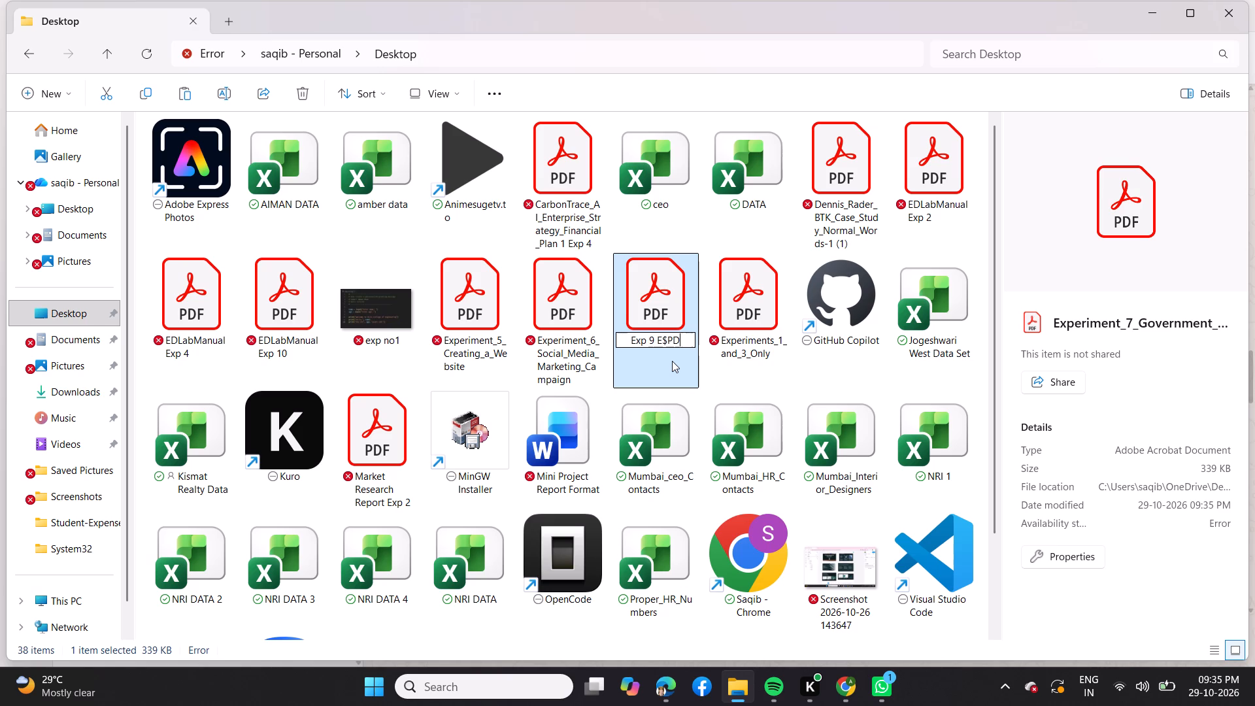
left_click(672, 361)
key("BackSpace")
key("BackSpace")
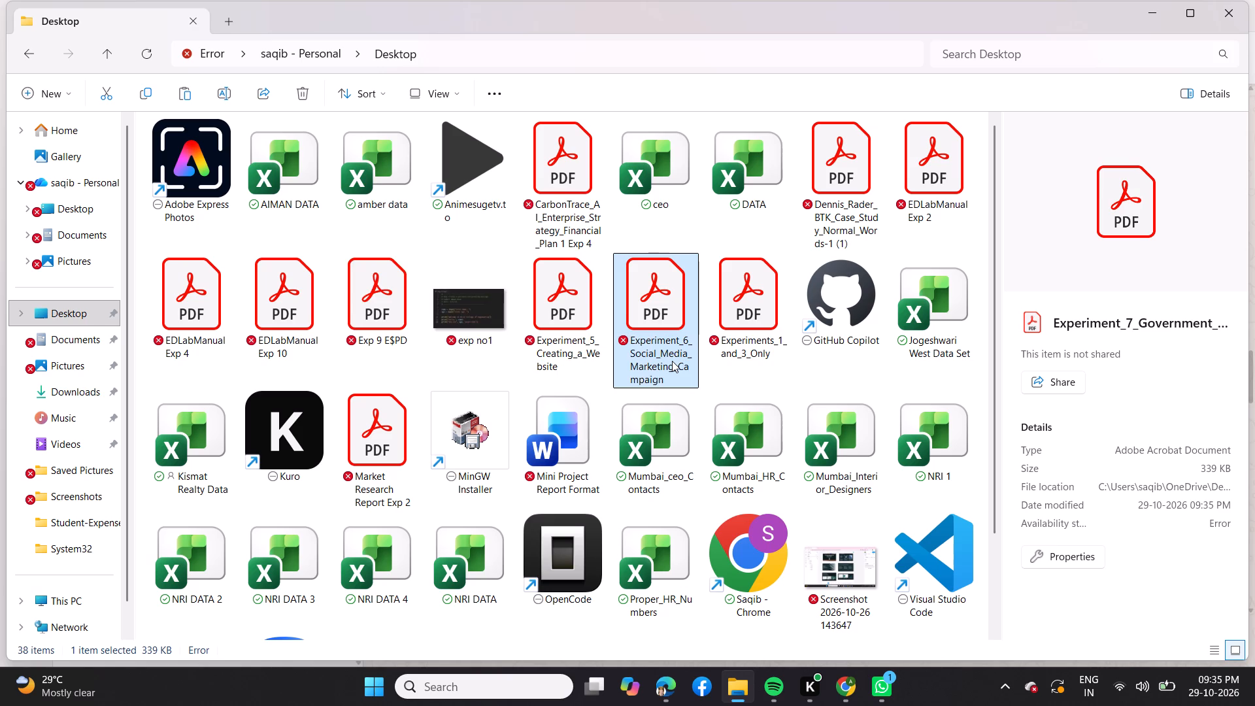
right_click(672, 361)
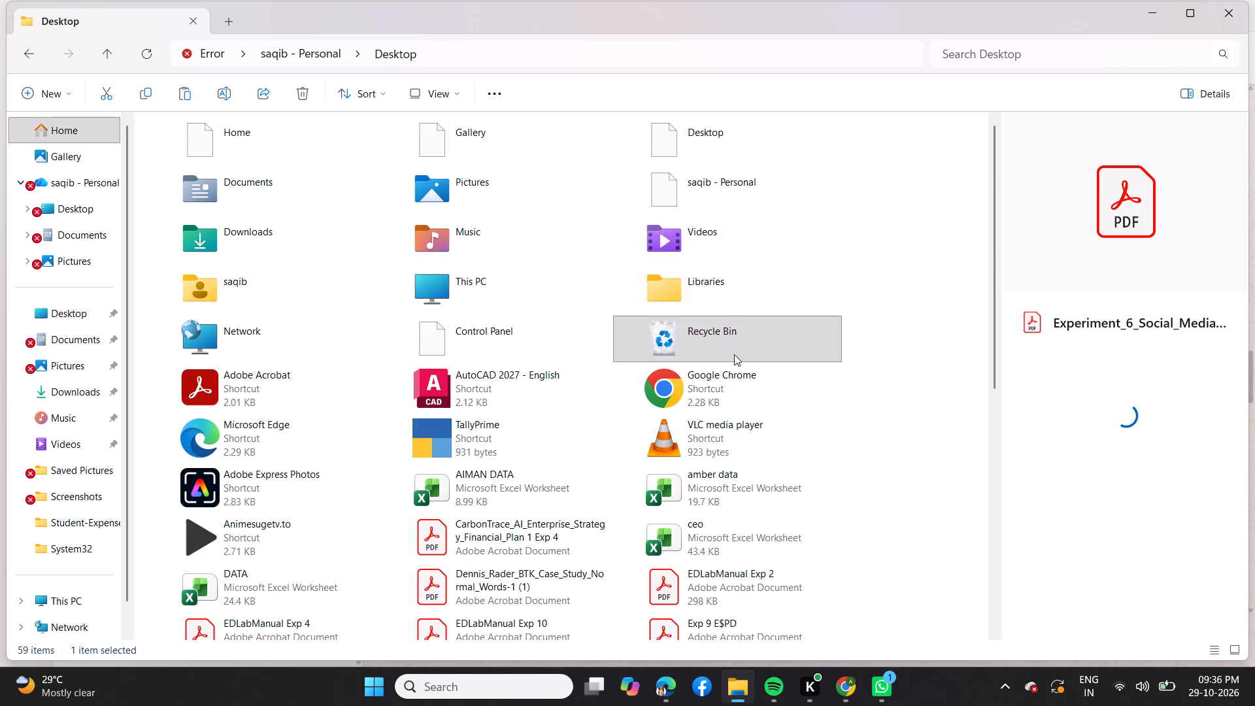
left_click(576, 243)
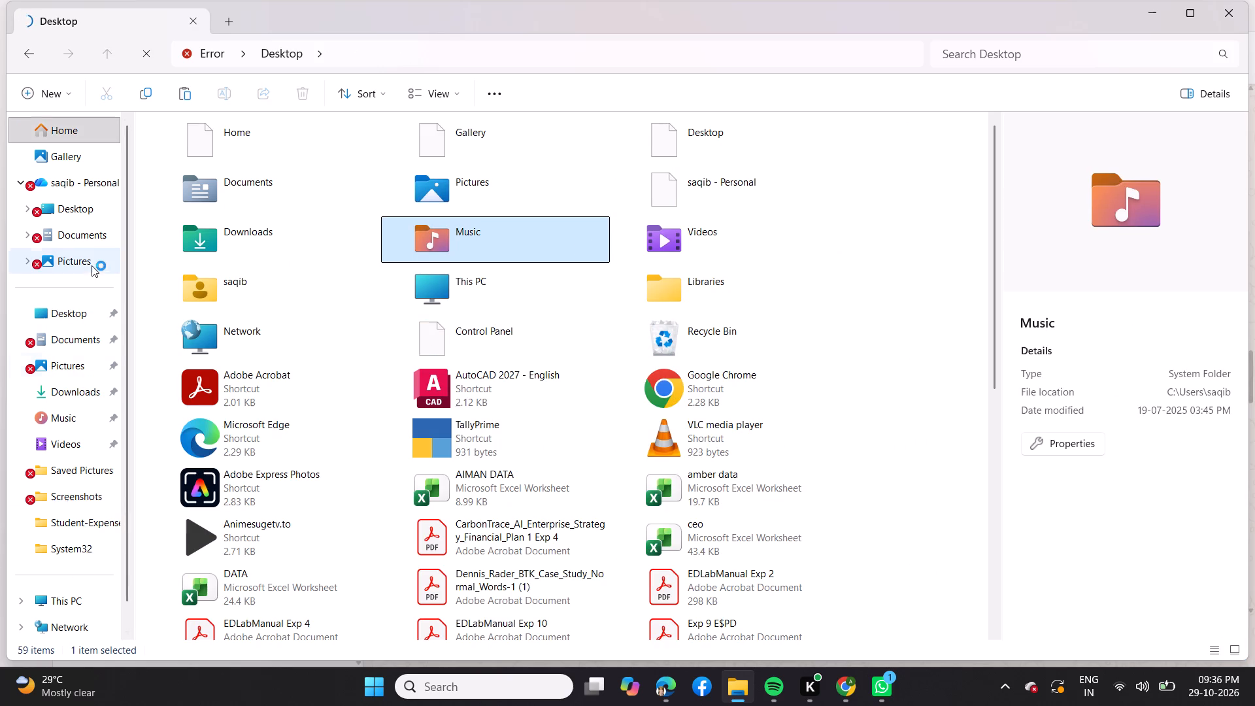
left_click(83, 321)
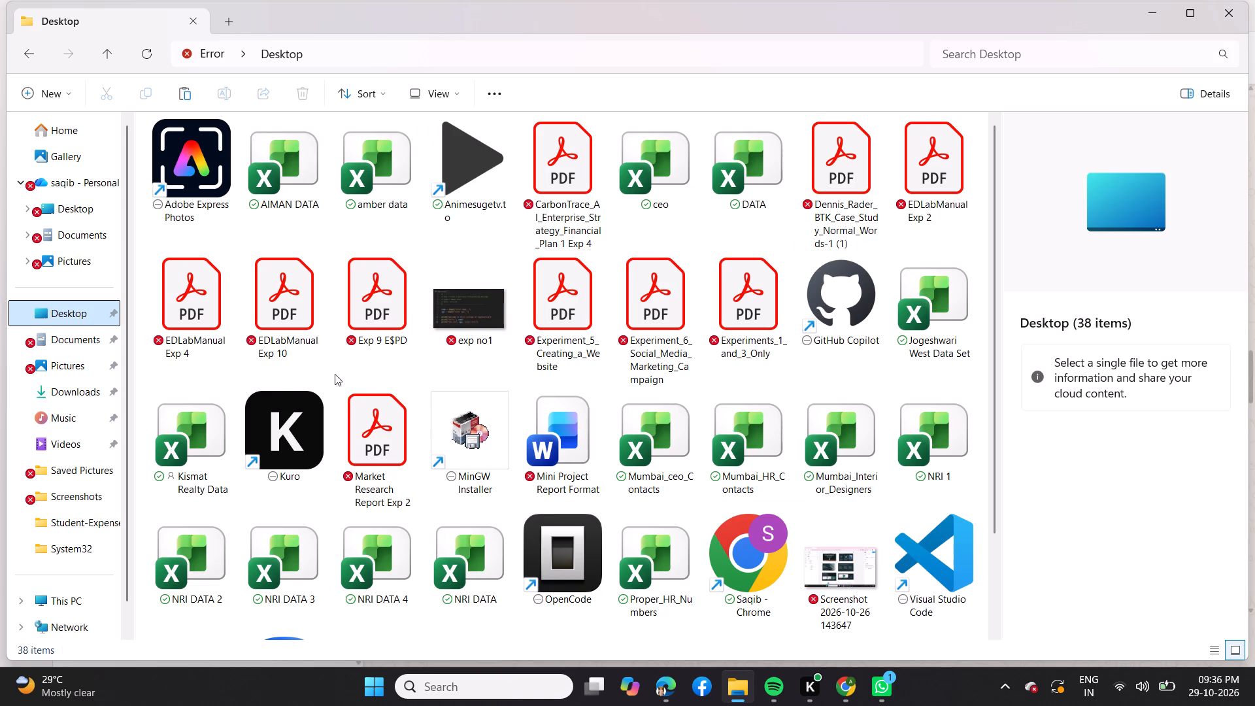
Rename the Exp 9 E$PD PDF in the Desktop folder as Exp 9 Epd.
right_click(376, 337)
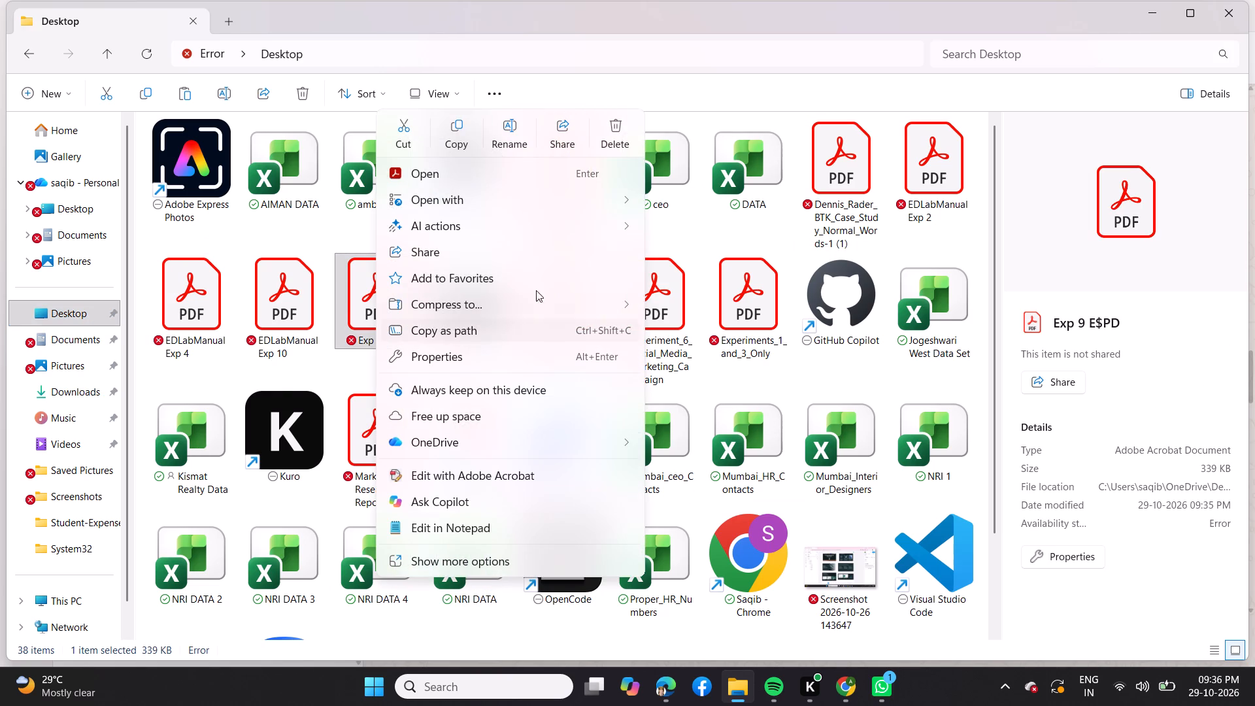
left_click(490, 141)
key("BackSpace")
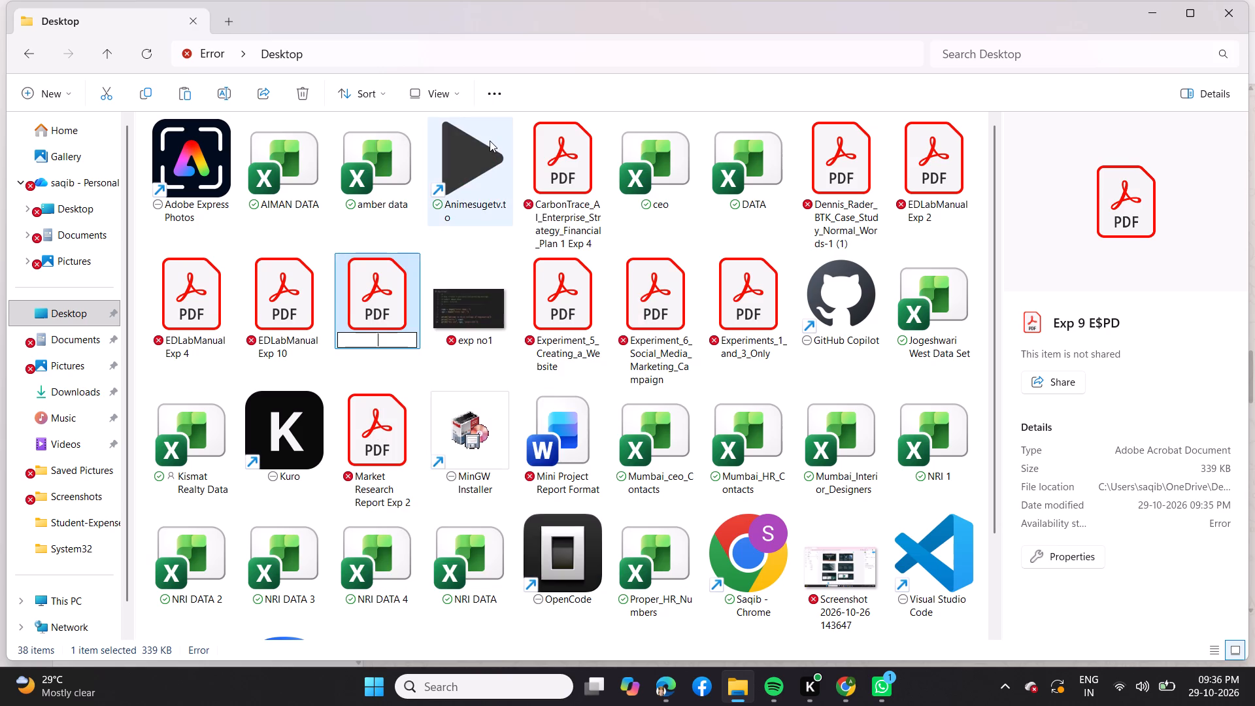
type("Exp")
key("space")
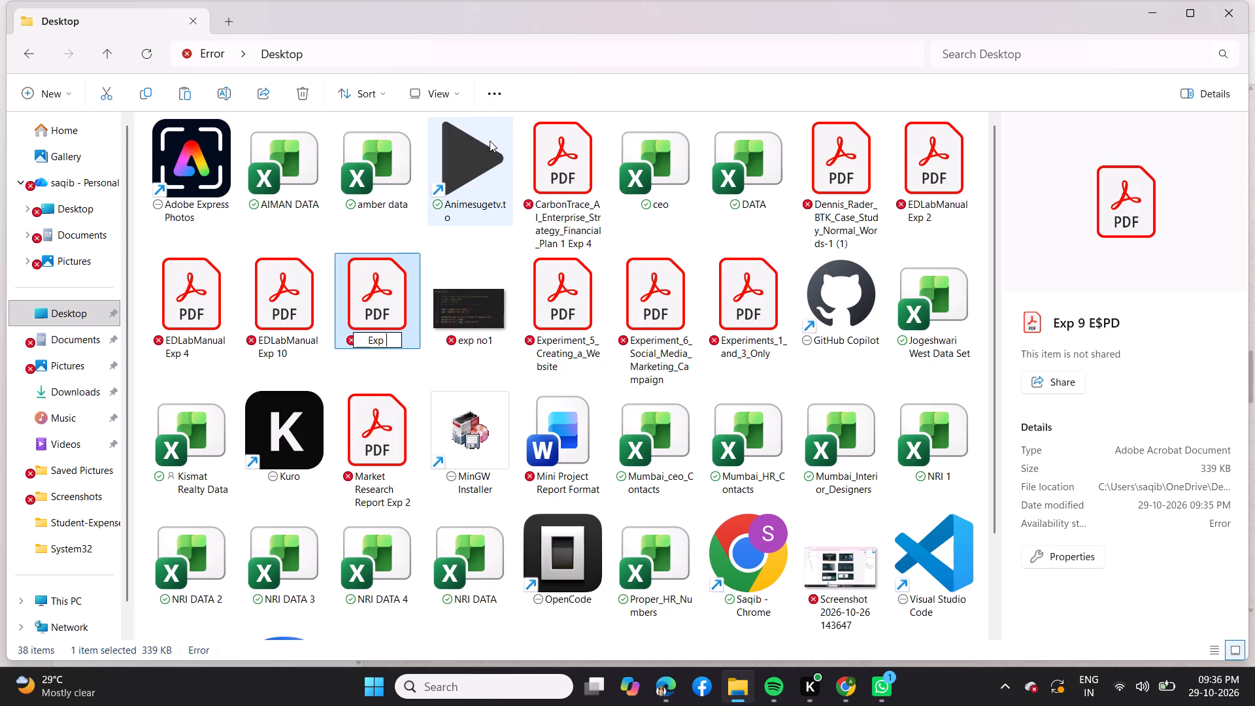
type("9 Epd")
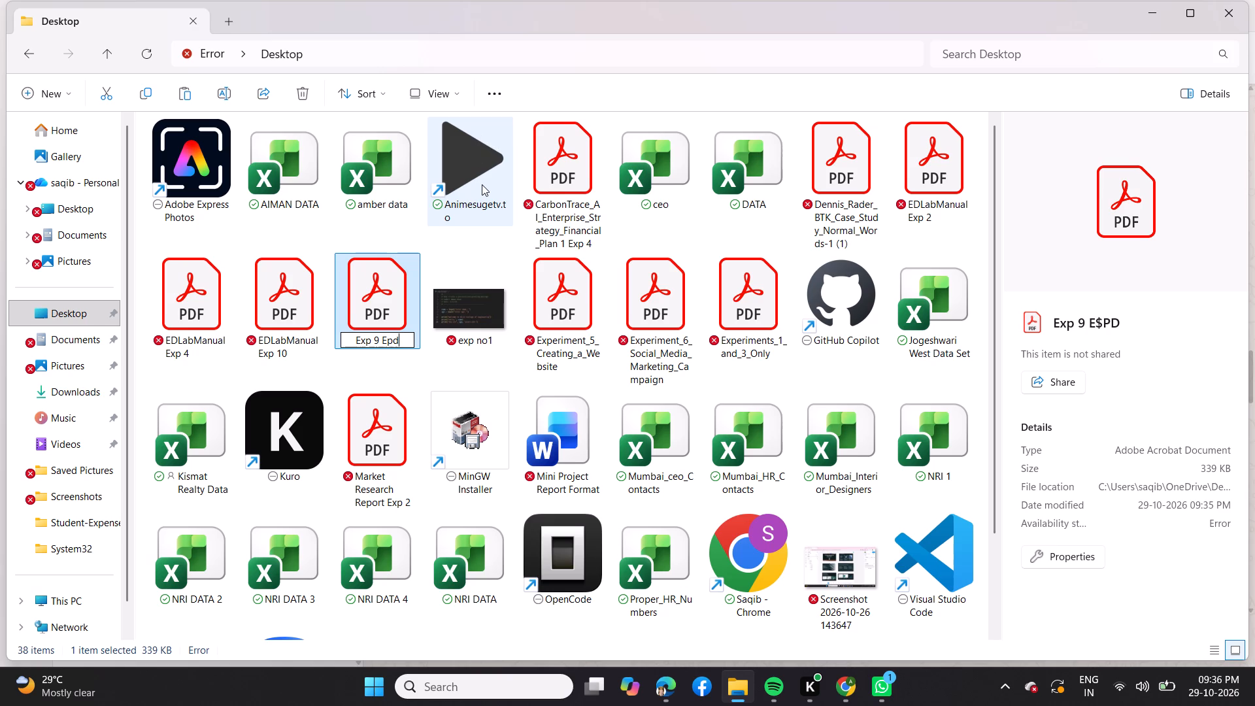
key("Return")
Try to open the Exp 9 Epd PDF from the Desktop folder.
left_click(395, 289)
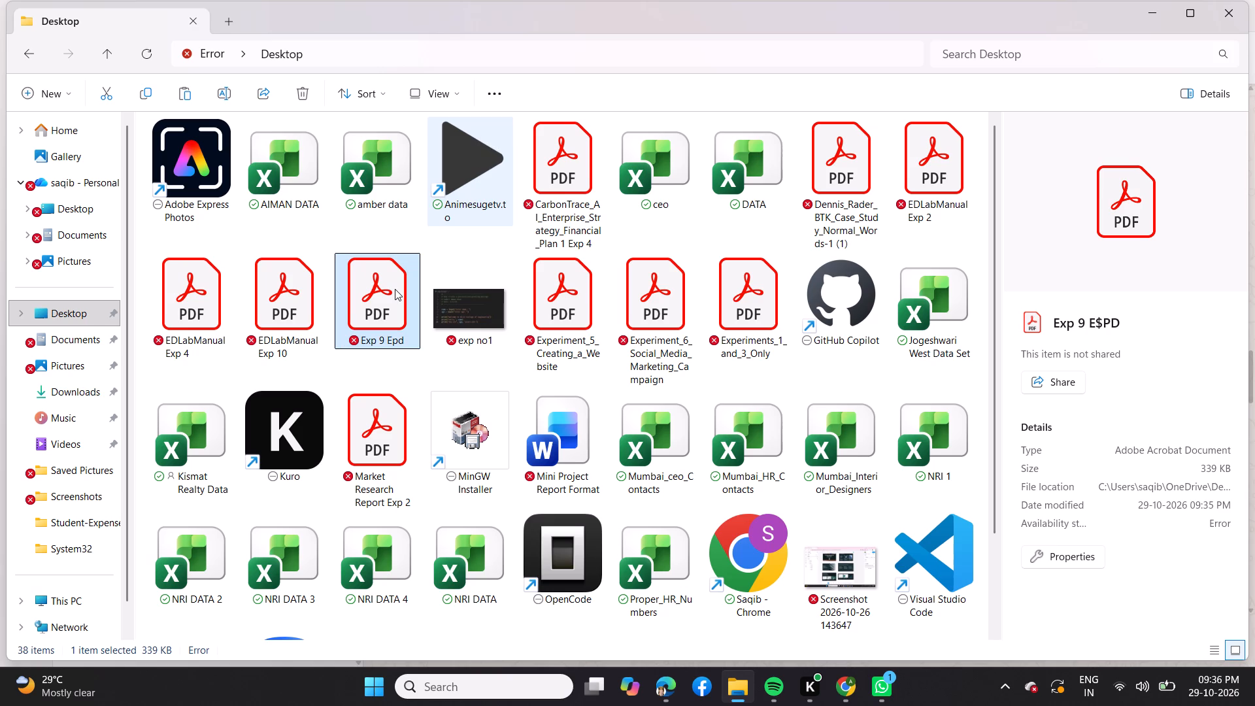
left_click(395, 289)
double_click(395, 289)
double_click(367, 297)
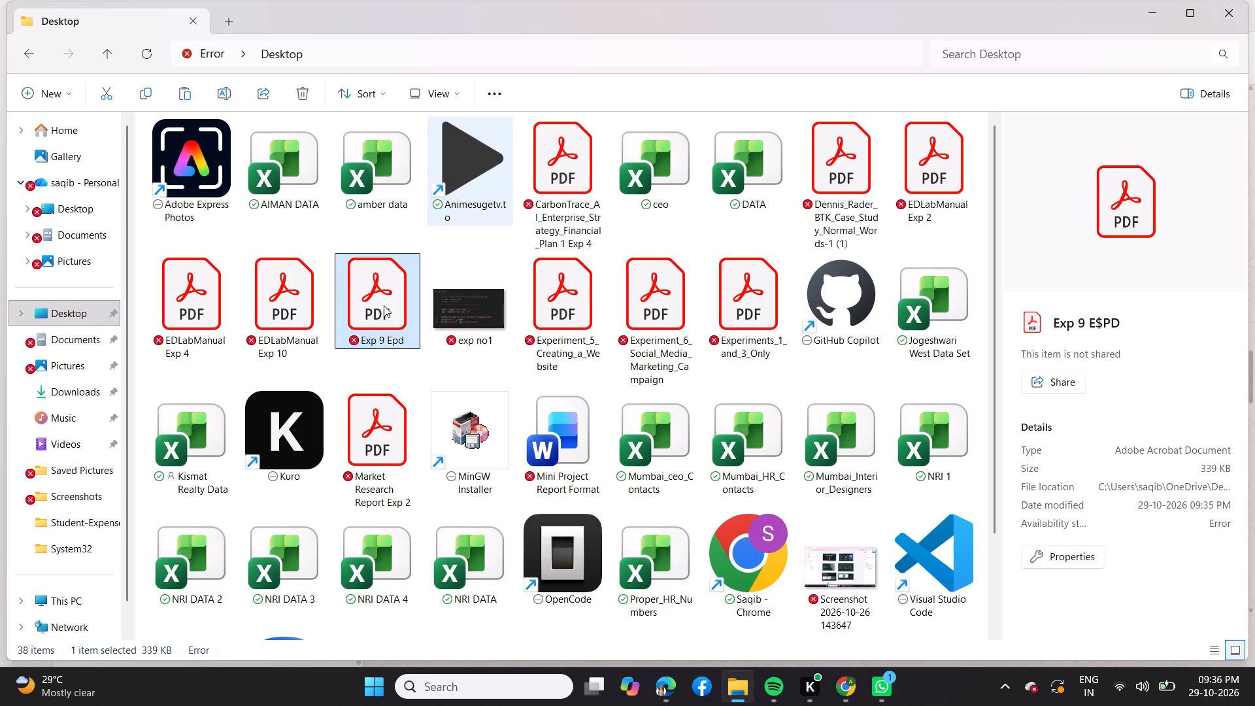
right_click(392, 310)
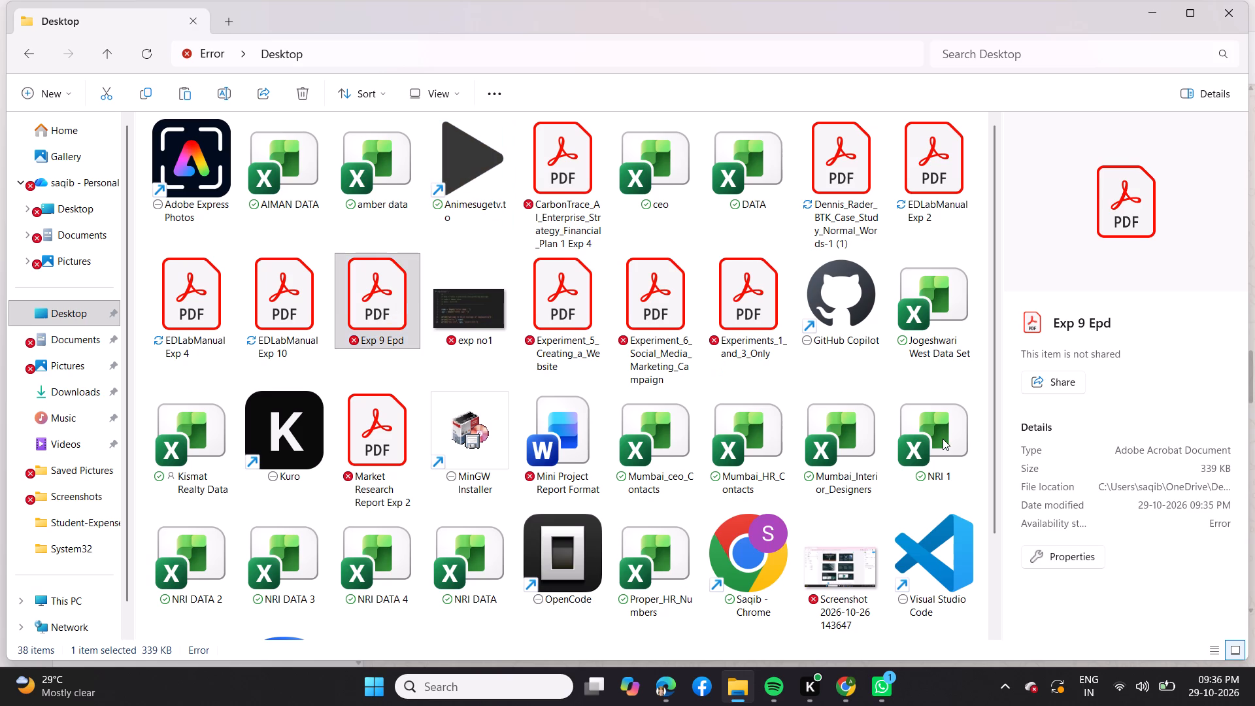
Look over the first page of the Exp 9 Epd PDF in Adobe Acrobat, then close it and return to the Desktop folder.
right_click(398, 275)
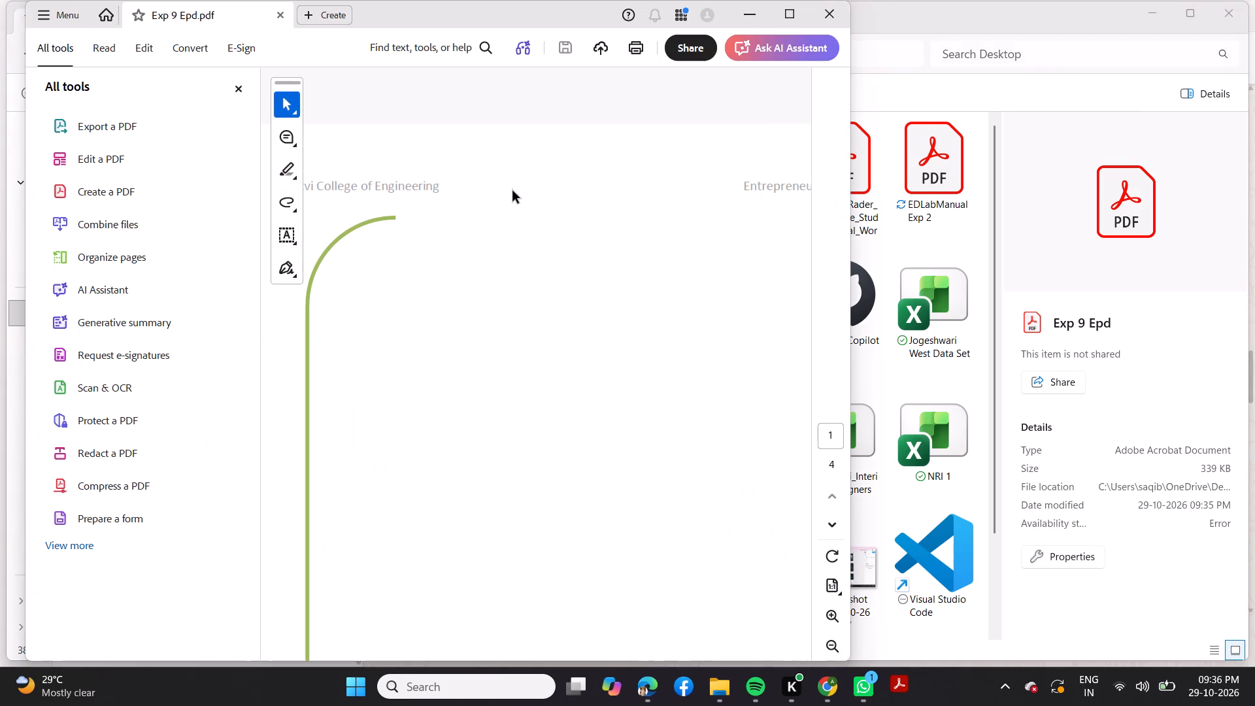
scroll(667, 132, "down", 4)
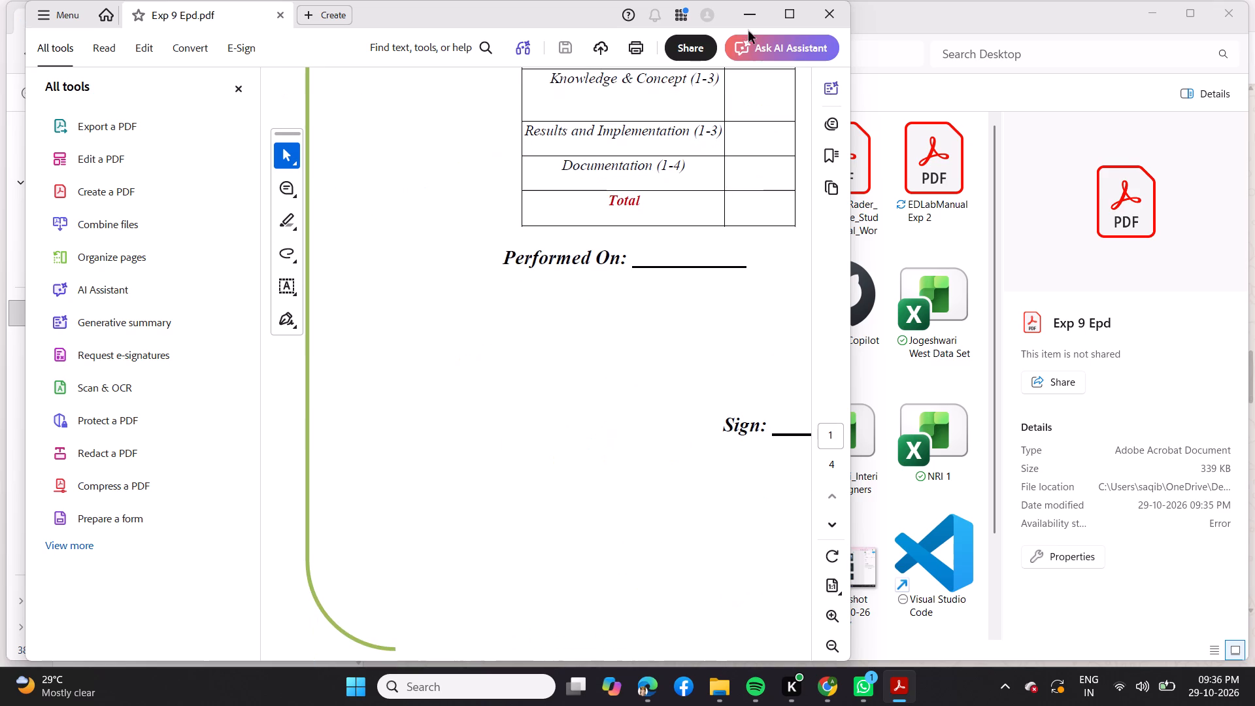
left_click(836, 26)
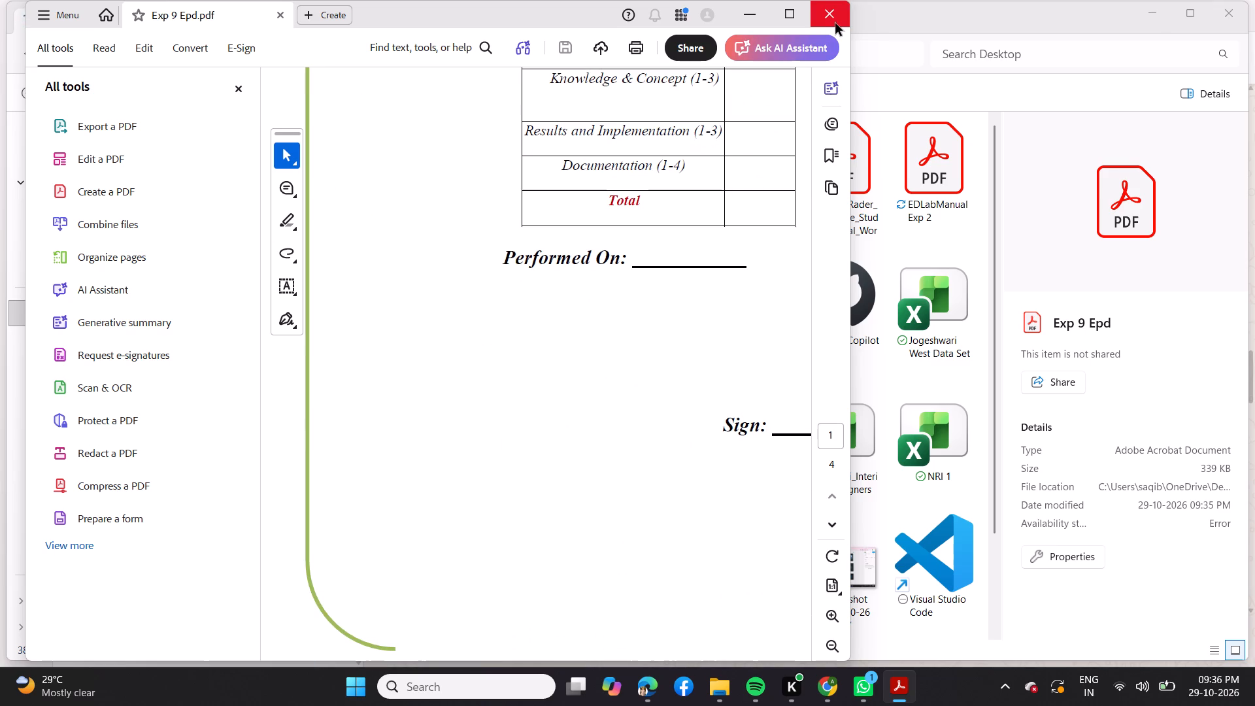
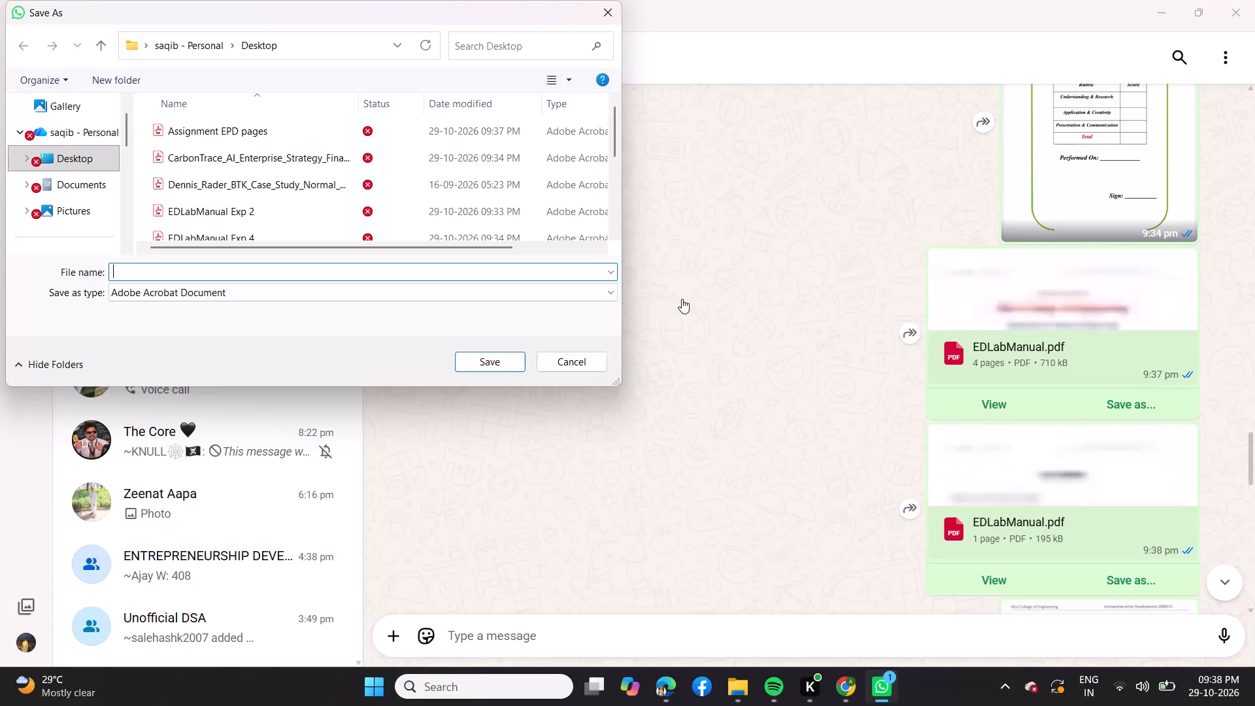
Enter Front pages EPD From page 2 as the file name for saving the EDLabManual PDF in the Desktop folder.
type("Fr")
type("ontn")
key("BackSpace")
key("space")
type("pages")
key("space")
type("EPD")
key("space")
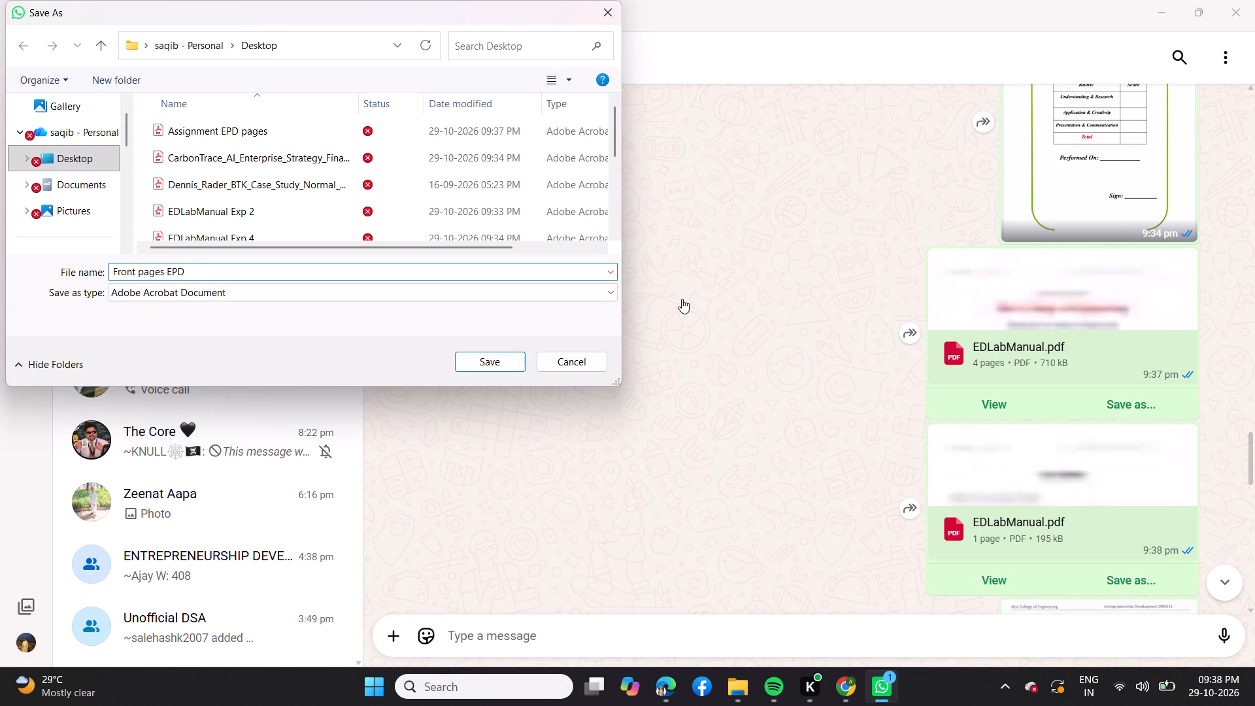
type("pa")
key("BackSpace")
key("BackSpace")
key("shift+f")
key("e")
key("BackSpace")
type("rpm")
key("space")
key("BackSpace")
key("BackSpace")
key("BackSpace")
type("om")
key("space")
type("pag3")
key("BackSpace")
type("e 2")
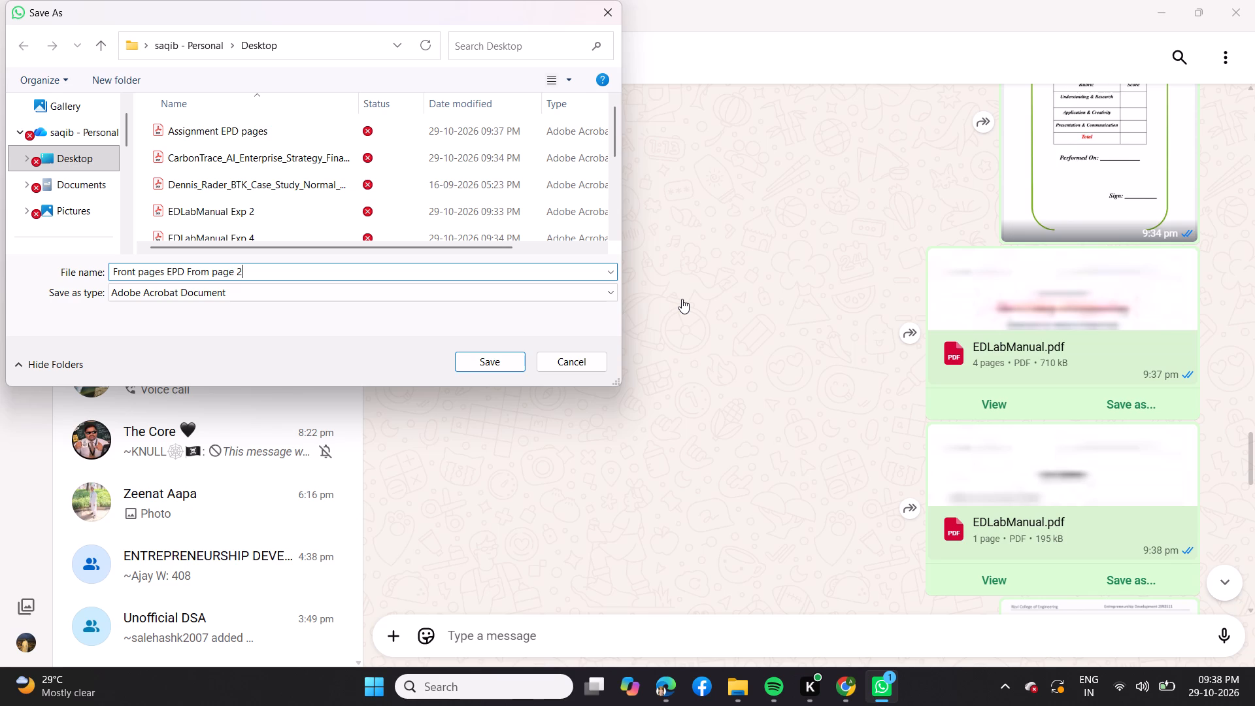
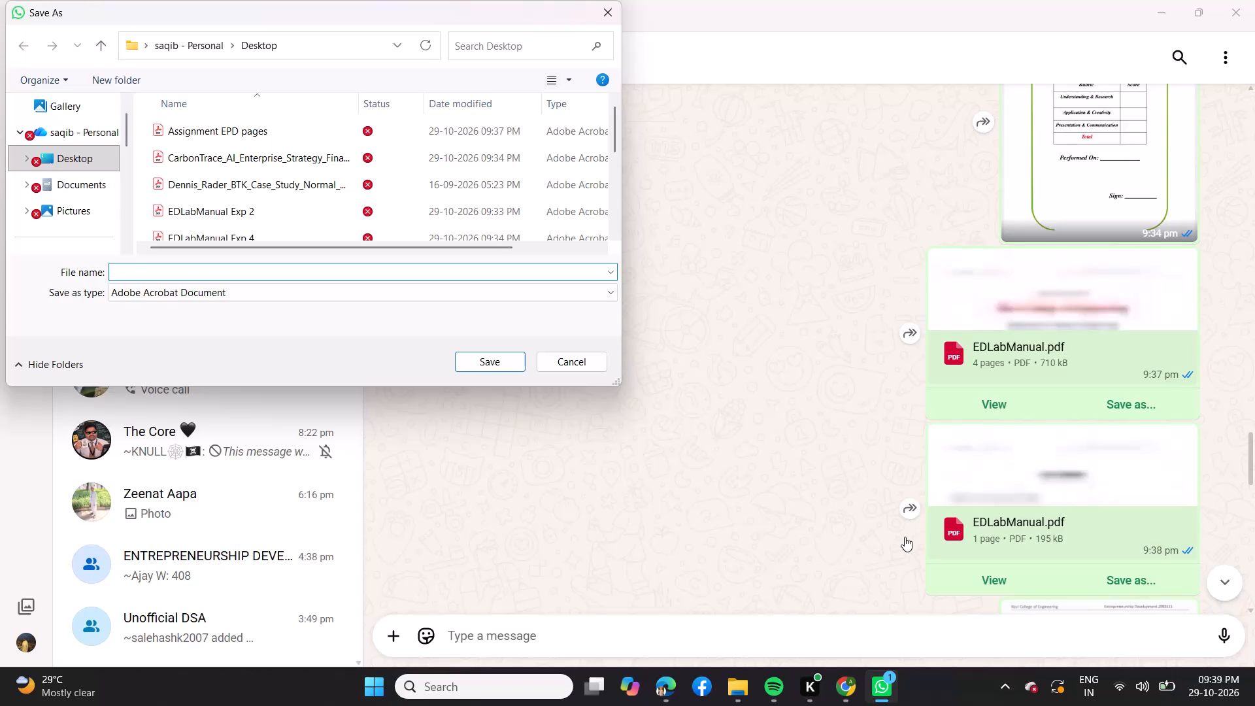
Save the chat PDF to the Desktop folder under the file name Lab Guidlines EPD.
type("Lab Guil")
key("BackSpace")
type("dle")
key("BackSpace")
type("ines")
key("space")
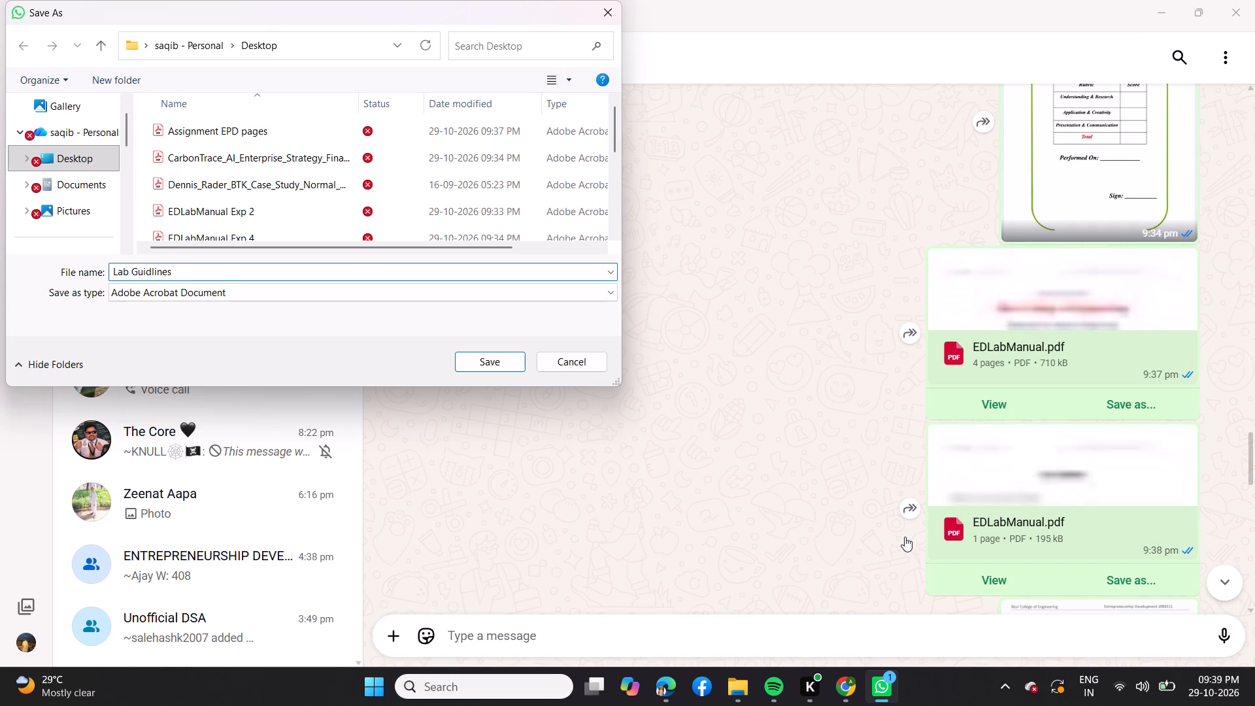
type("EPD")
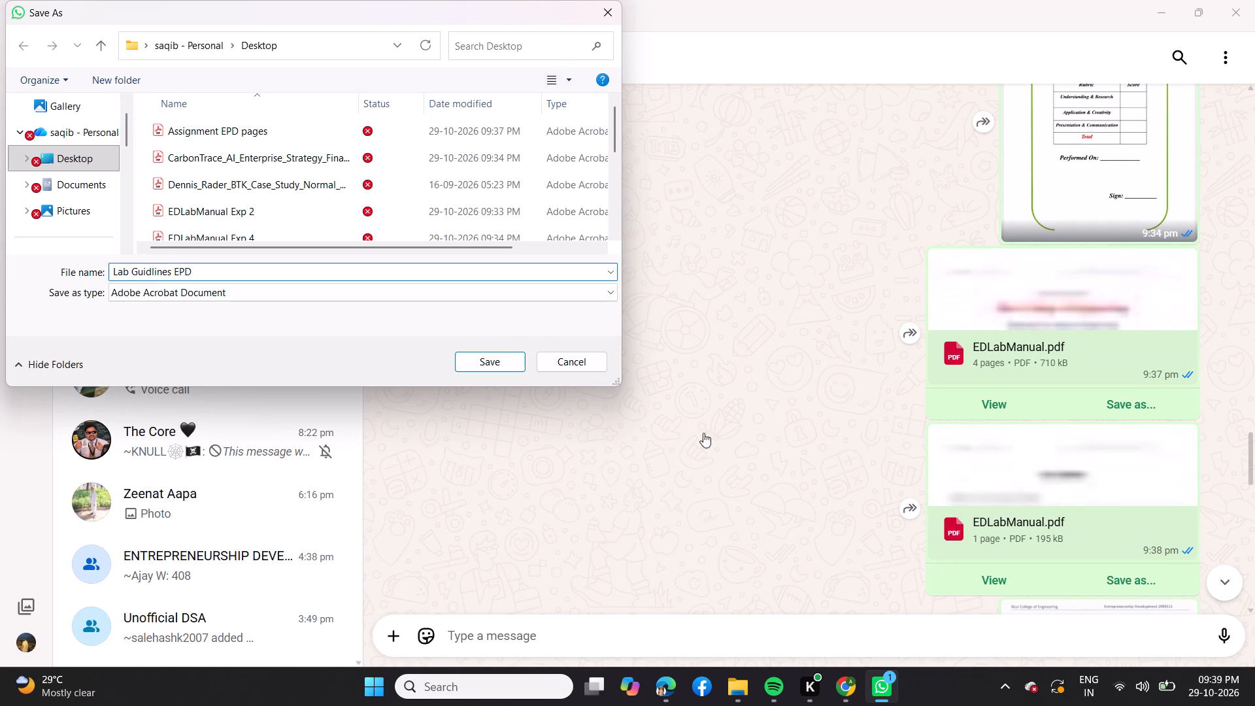
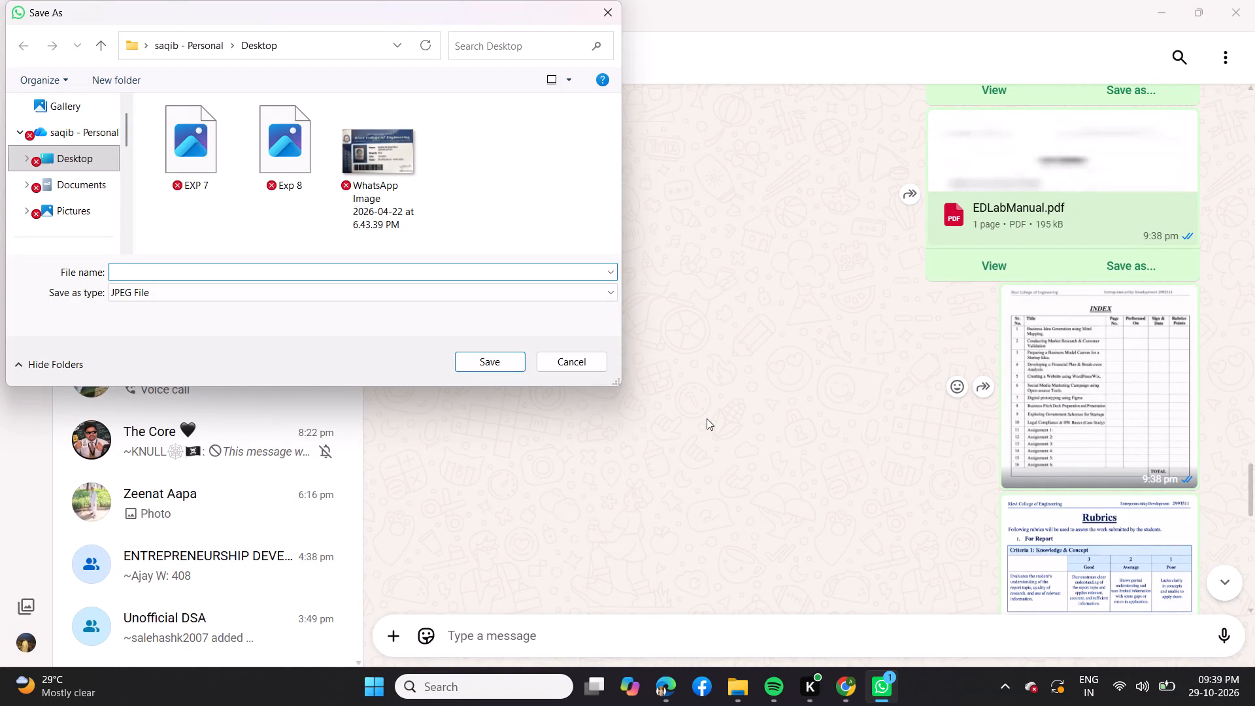
Enter Index as the file name for saving the JPEG image to the Desktop folder.
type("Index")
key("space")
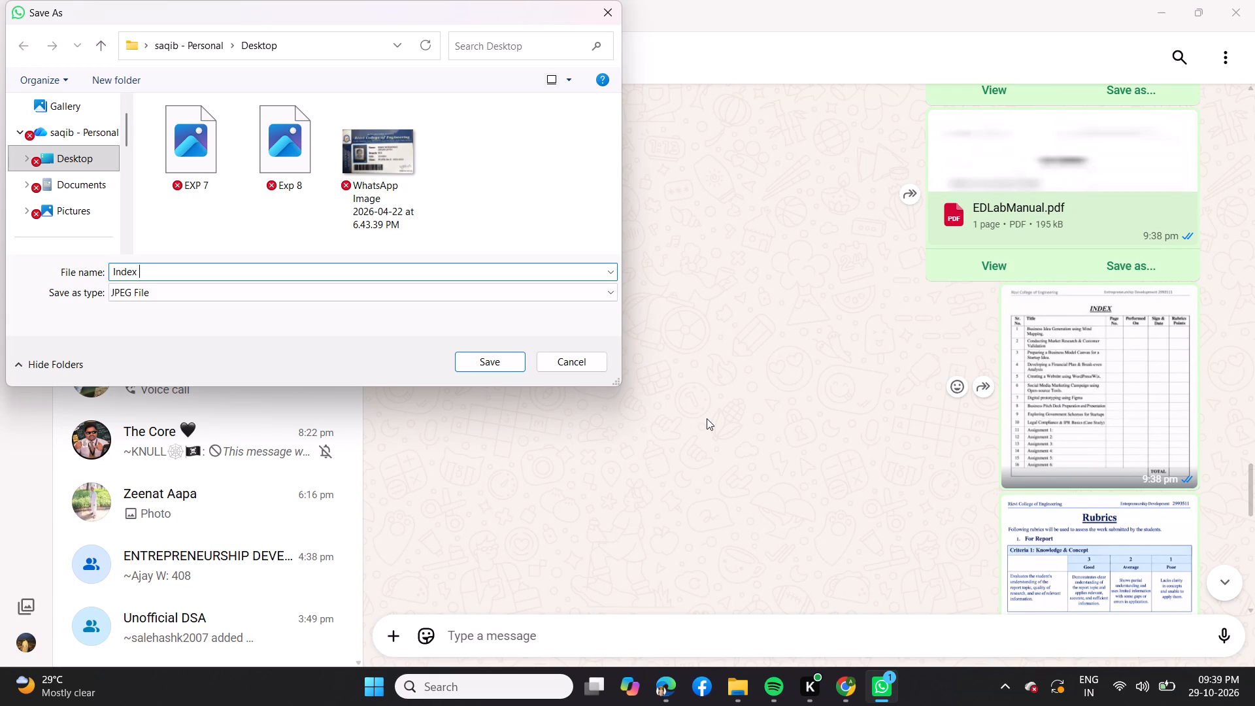
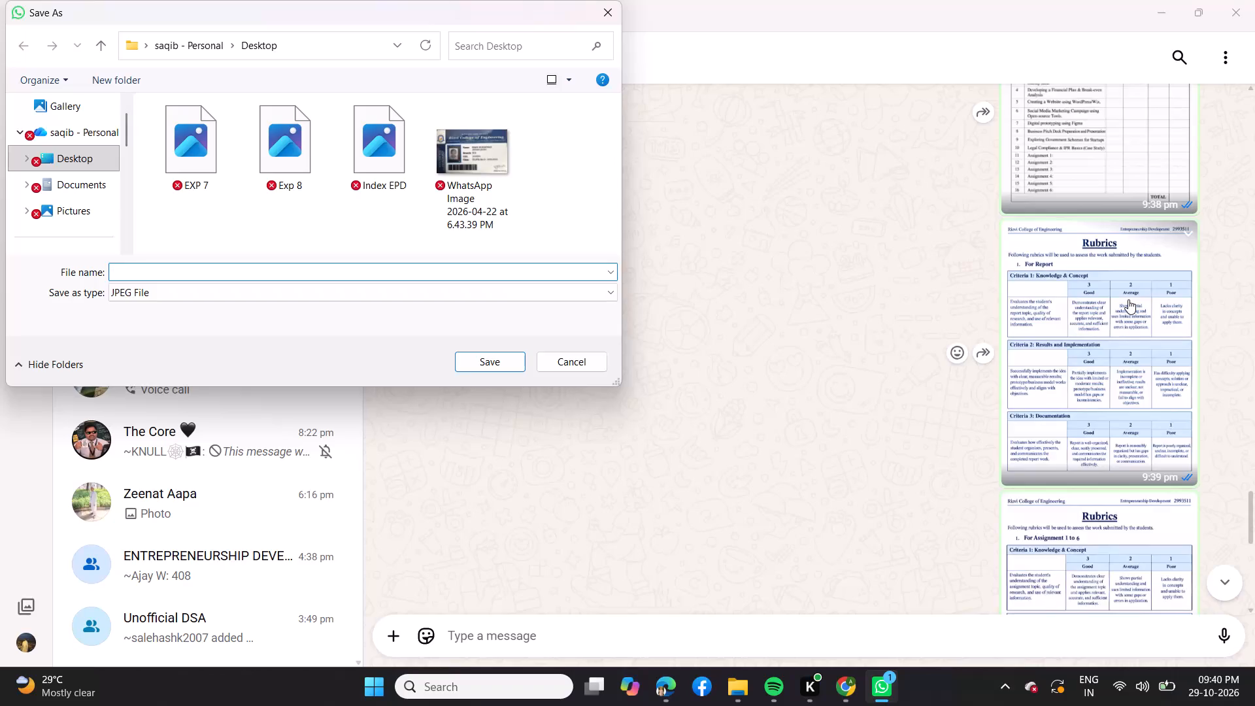
Save the report rubrics image from the chat to the Desktop folder as a JPEG named Rubrics for Report.
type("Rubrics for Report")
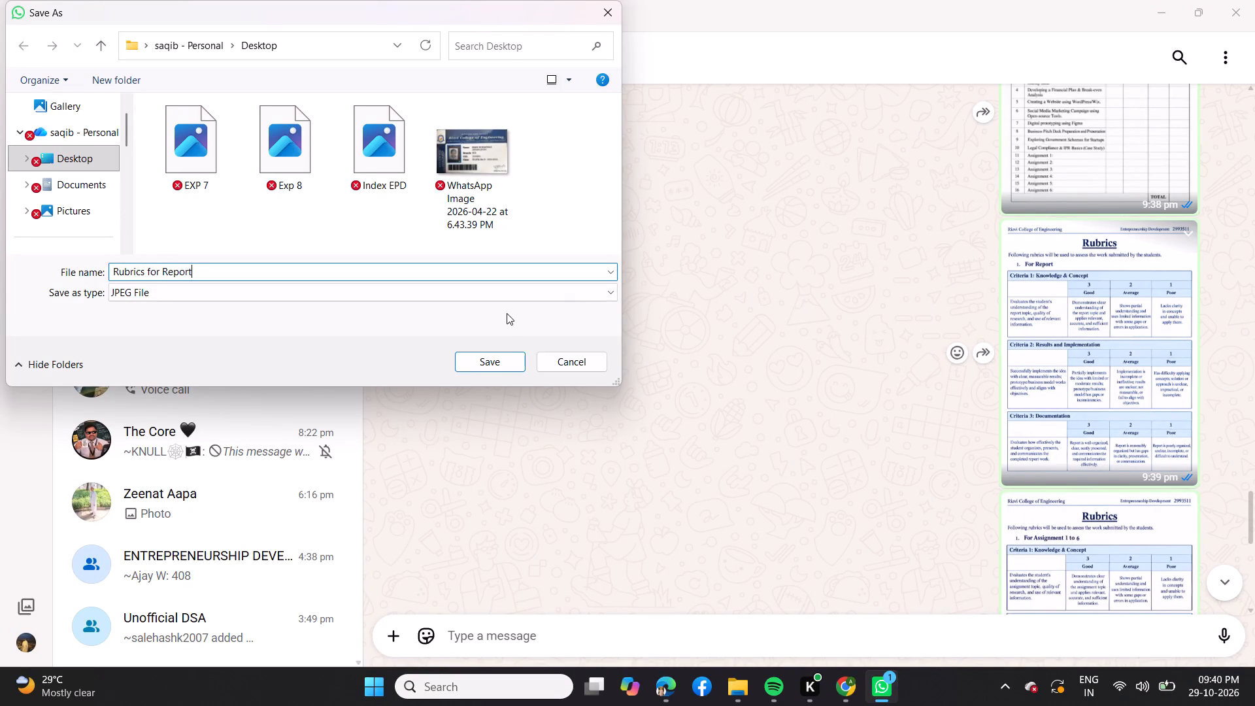
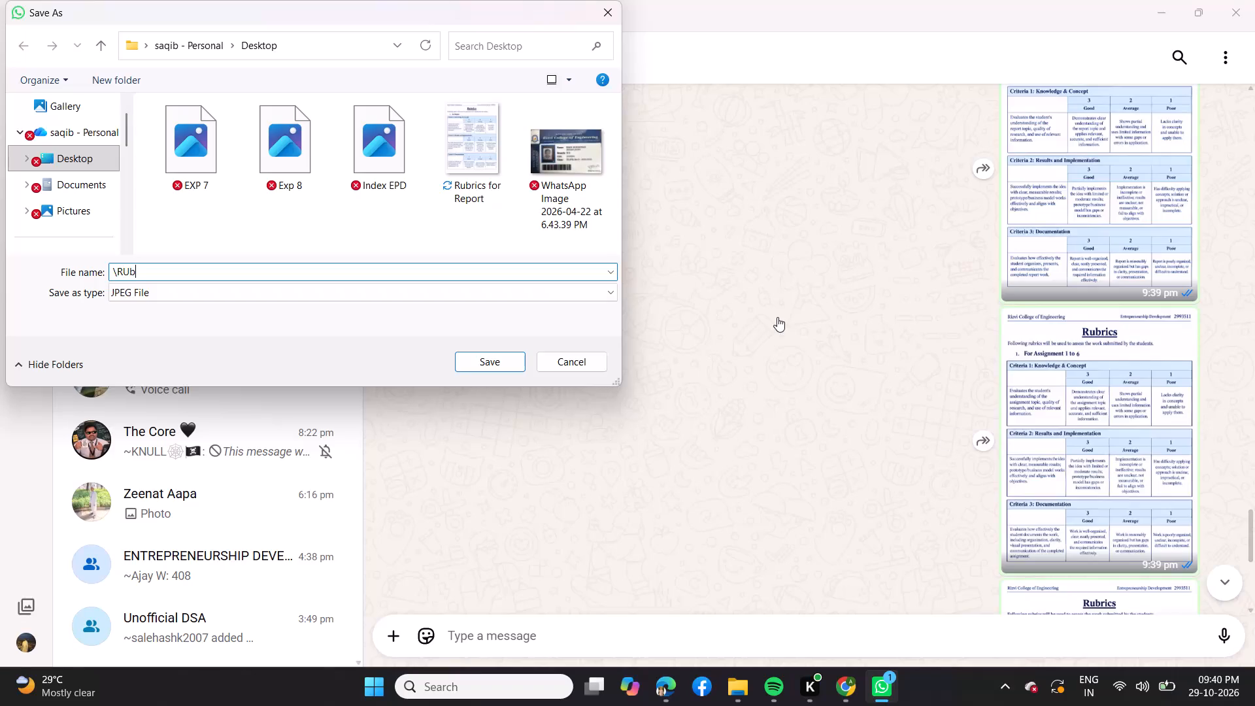
Save the assignment rubrics image as a JPEG in the Desktop folder under the name RUbrics for Assignment, without a leading backslash.
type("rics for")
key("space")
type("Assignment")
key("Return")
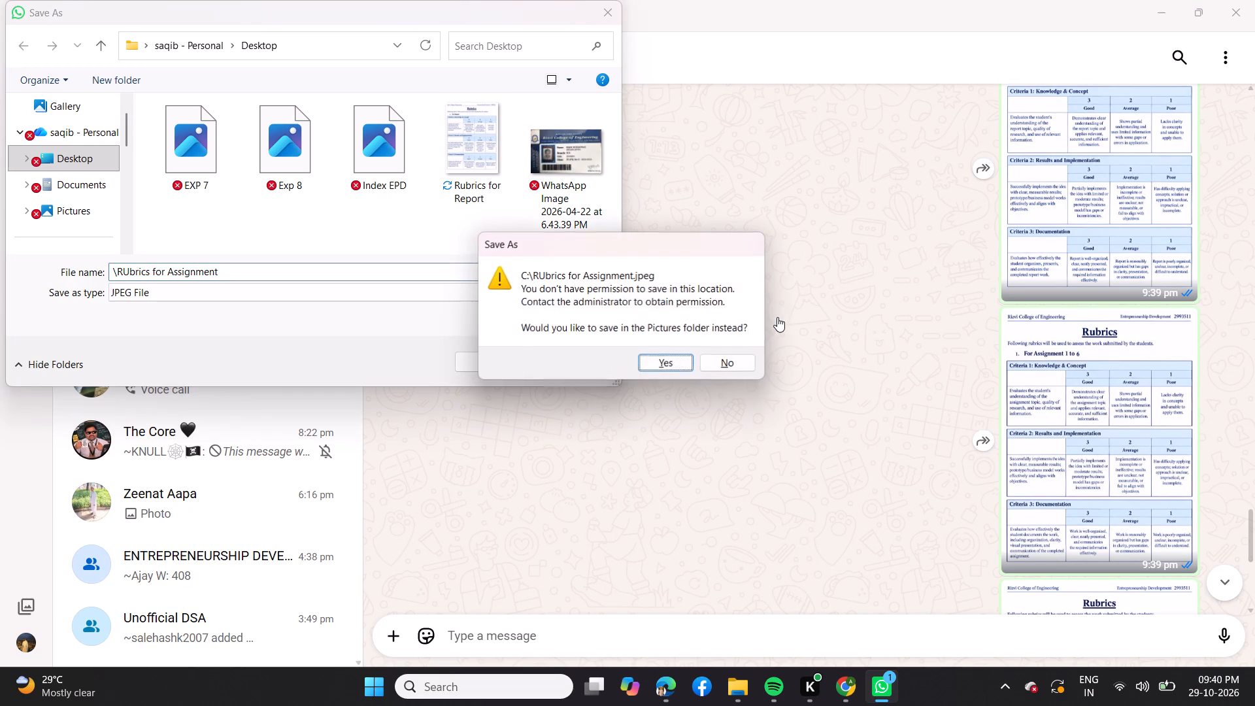
left_click(719, 354)
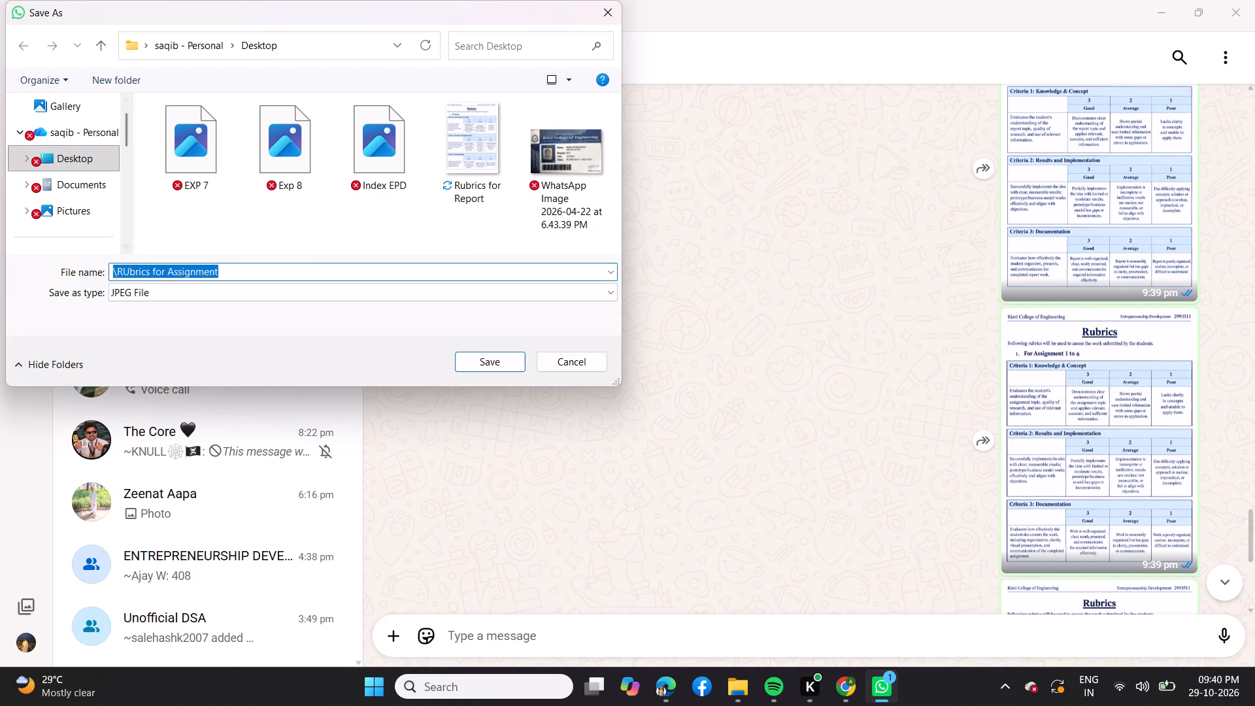
left_click(118, 272)
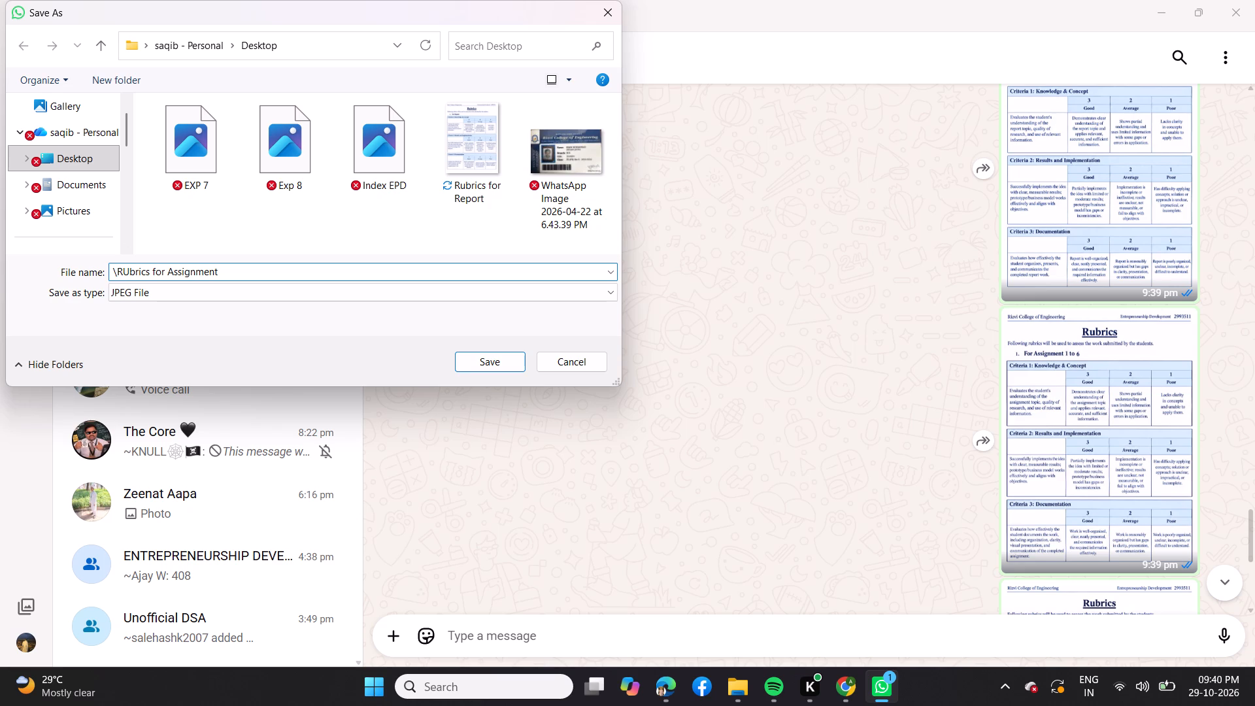
key("BackSpace")
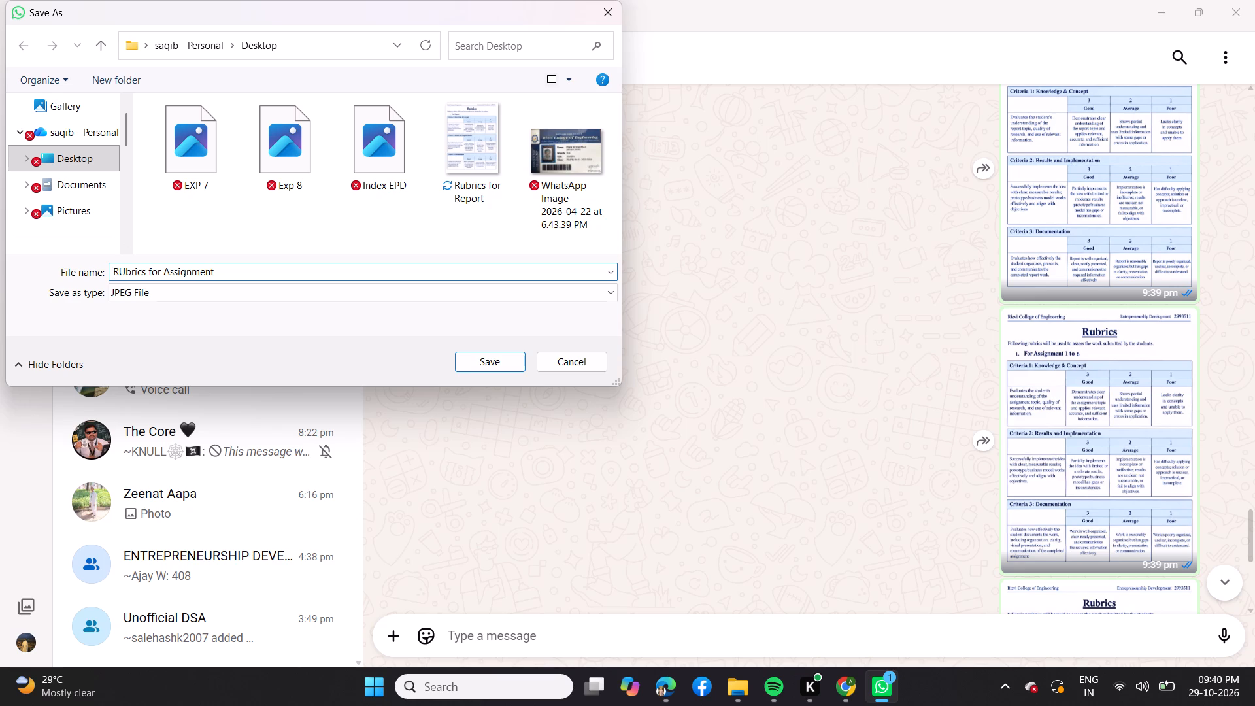
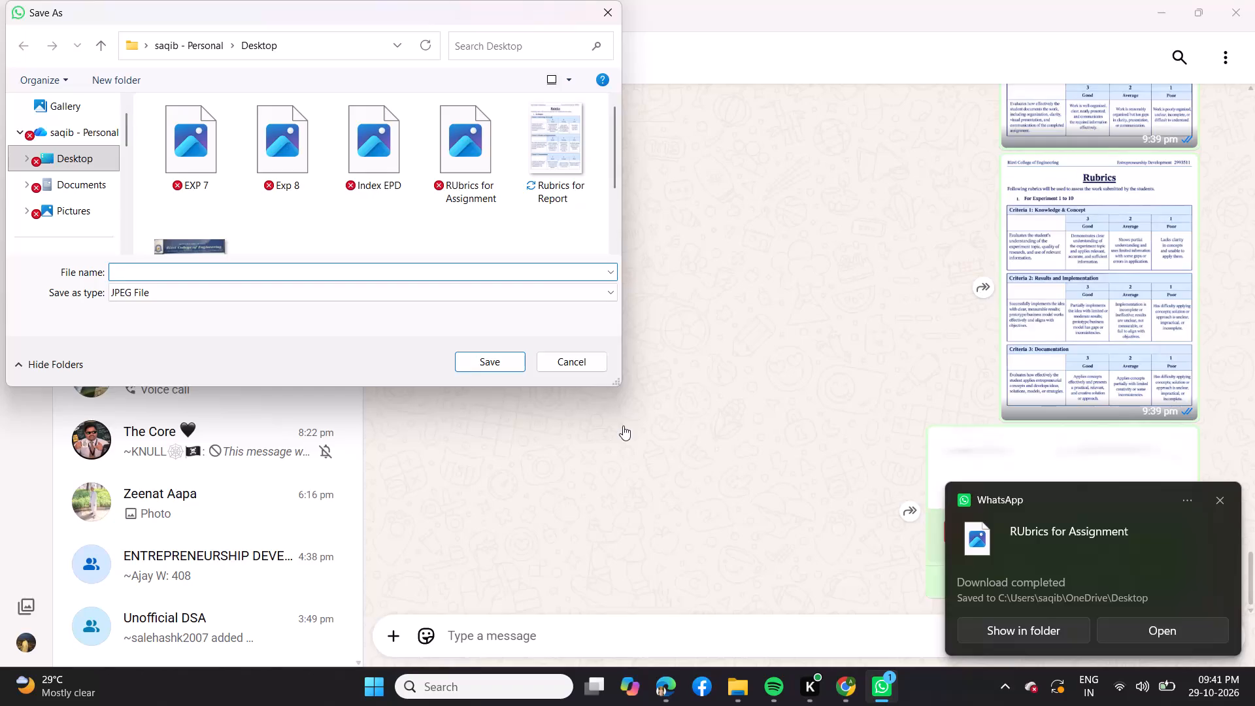
Enter a file name starting with "Rubrics for" for the rubrics image being saved as a JPEG in the Desktop folder.
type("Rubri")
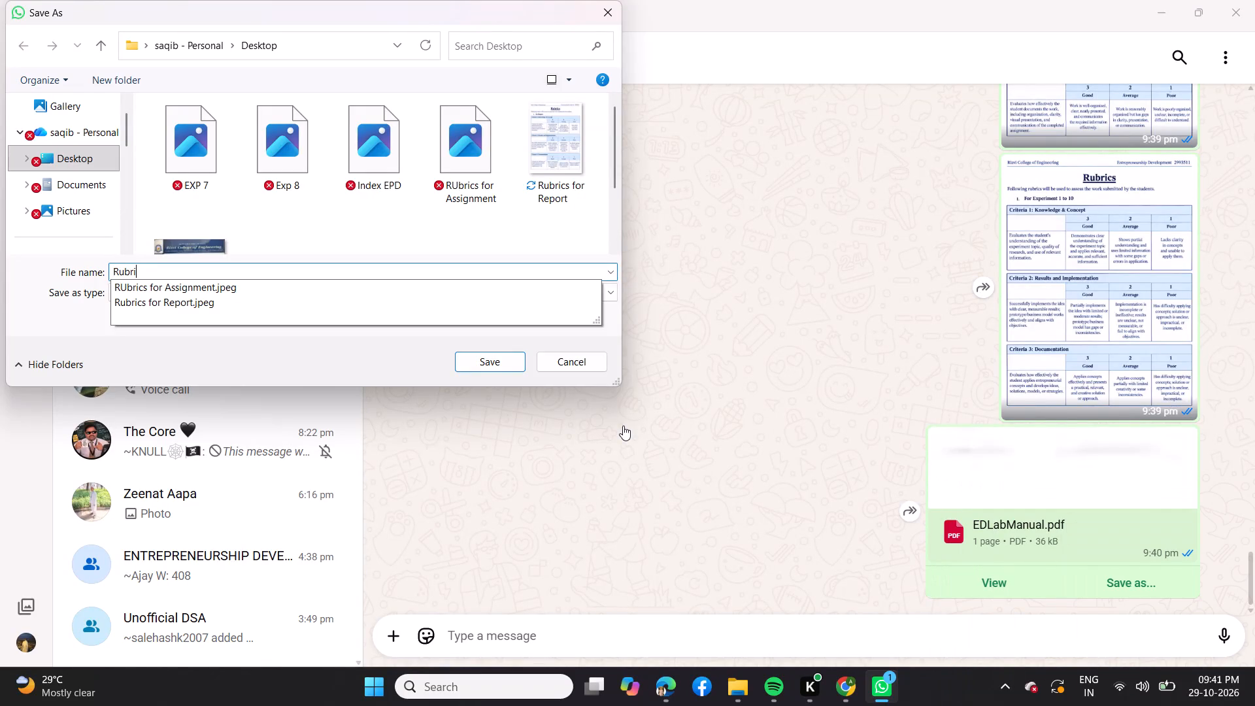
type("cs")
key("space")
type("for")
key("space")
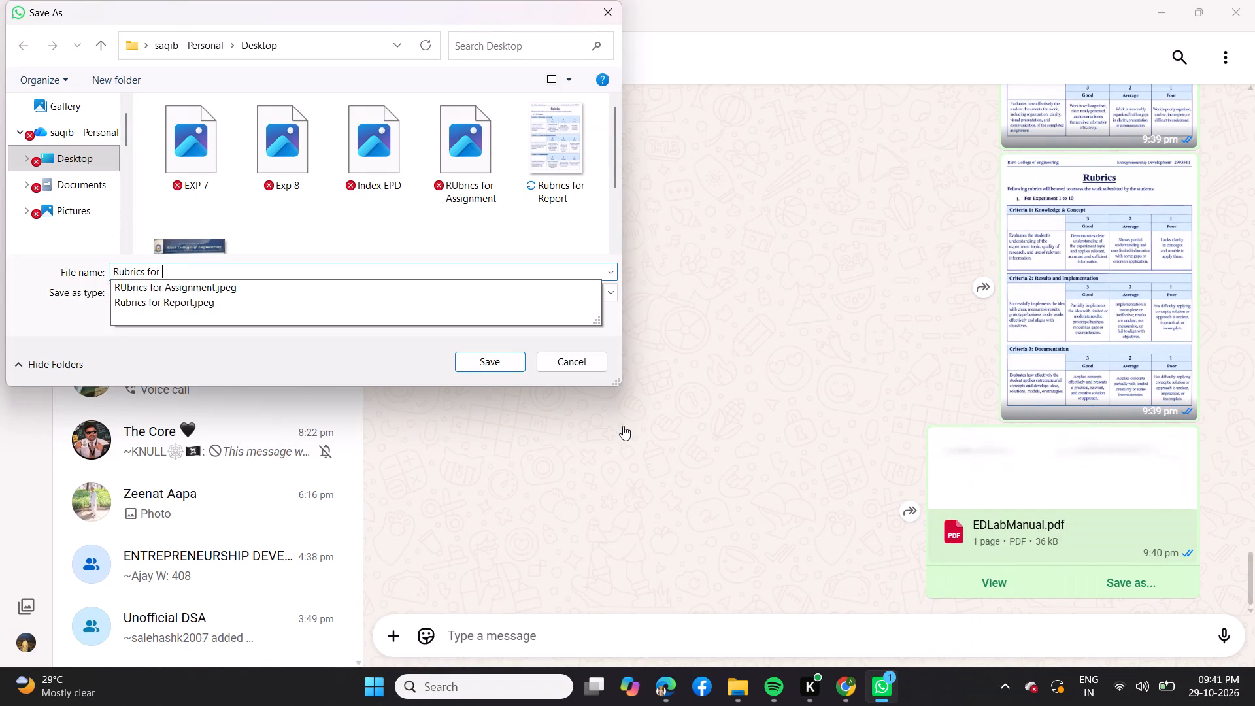
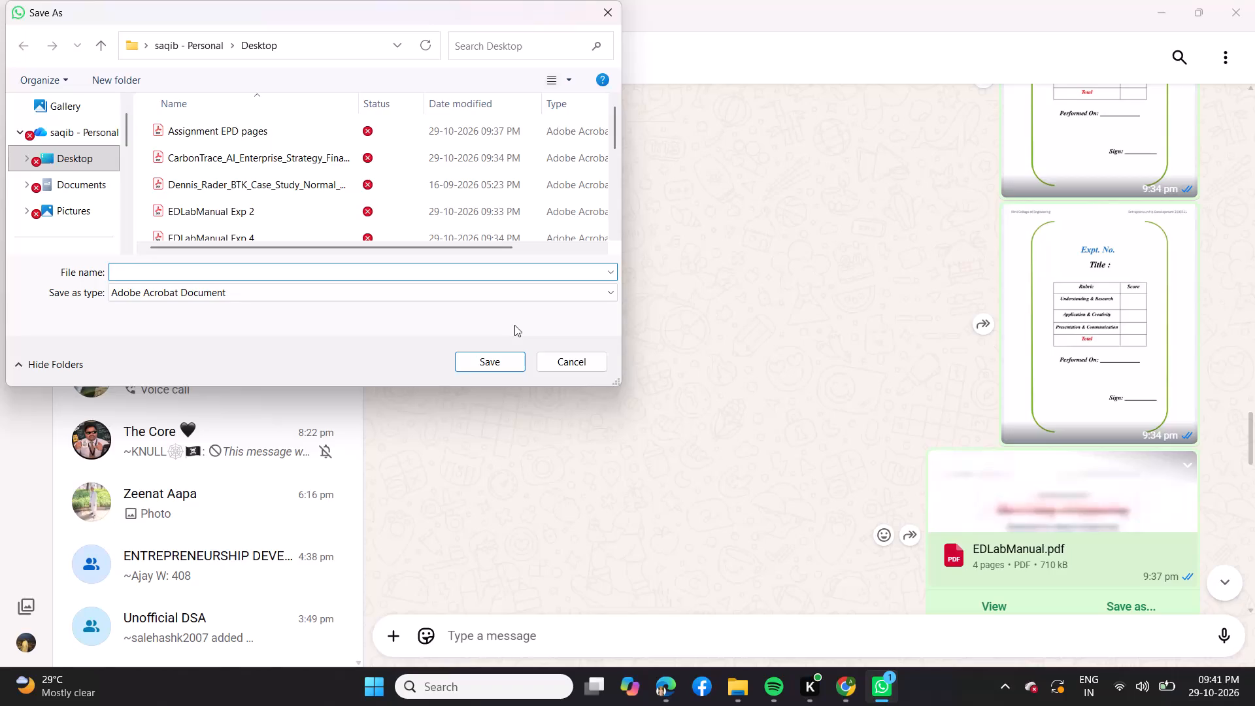
Enter Expirement as the file name for the PDF being saved to the Desktop folder.
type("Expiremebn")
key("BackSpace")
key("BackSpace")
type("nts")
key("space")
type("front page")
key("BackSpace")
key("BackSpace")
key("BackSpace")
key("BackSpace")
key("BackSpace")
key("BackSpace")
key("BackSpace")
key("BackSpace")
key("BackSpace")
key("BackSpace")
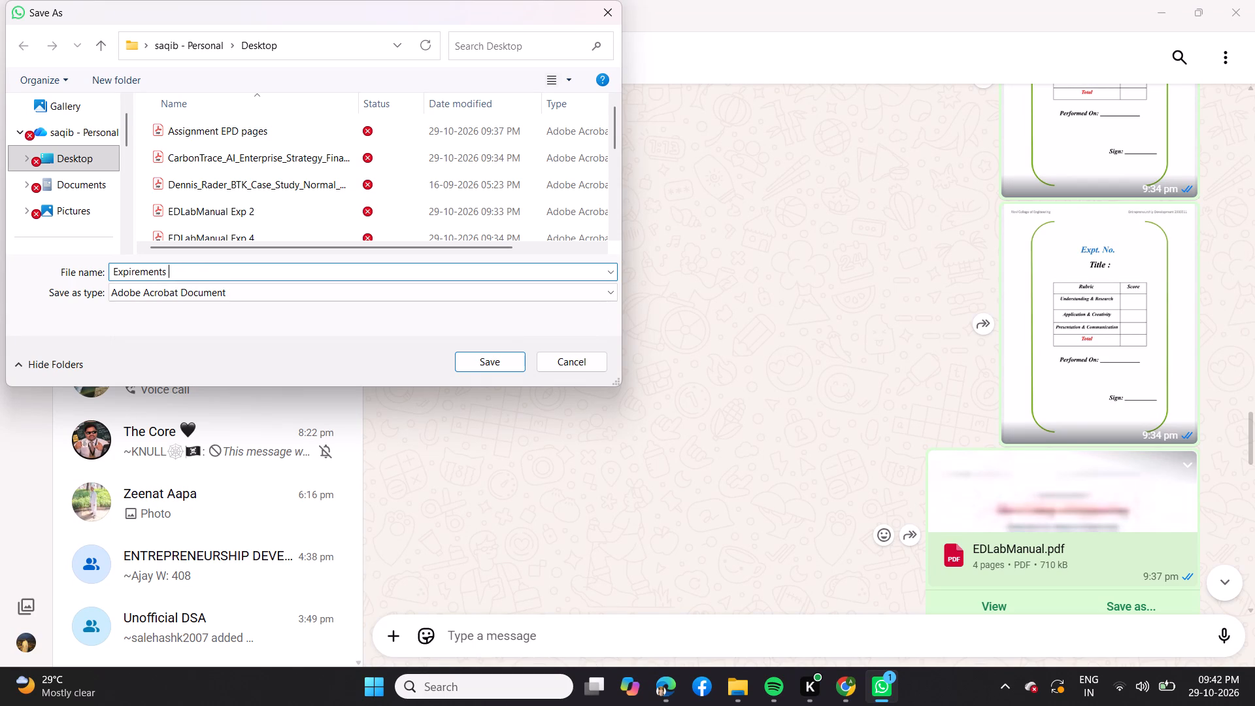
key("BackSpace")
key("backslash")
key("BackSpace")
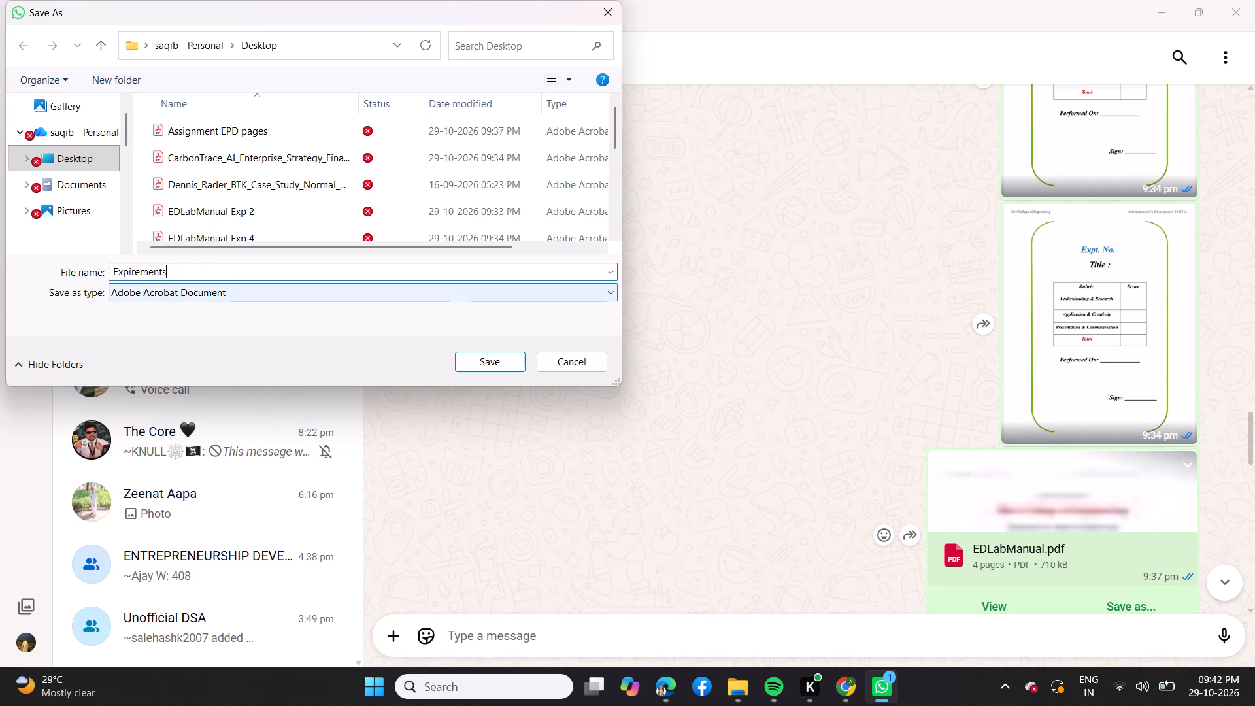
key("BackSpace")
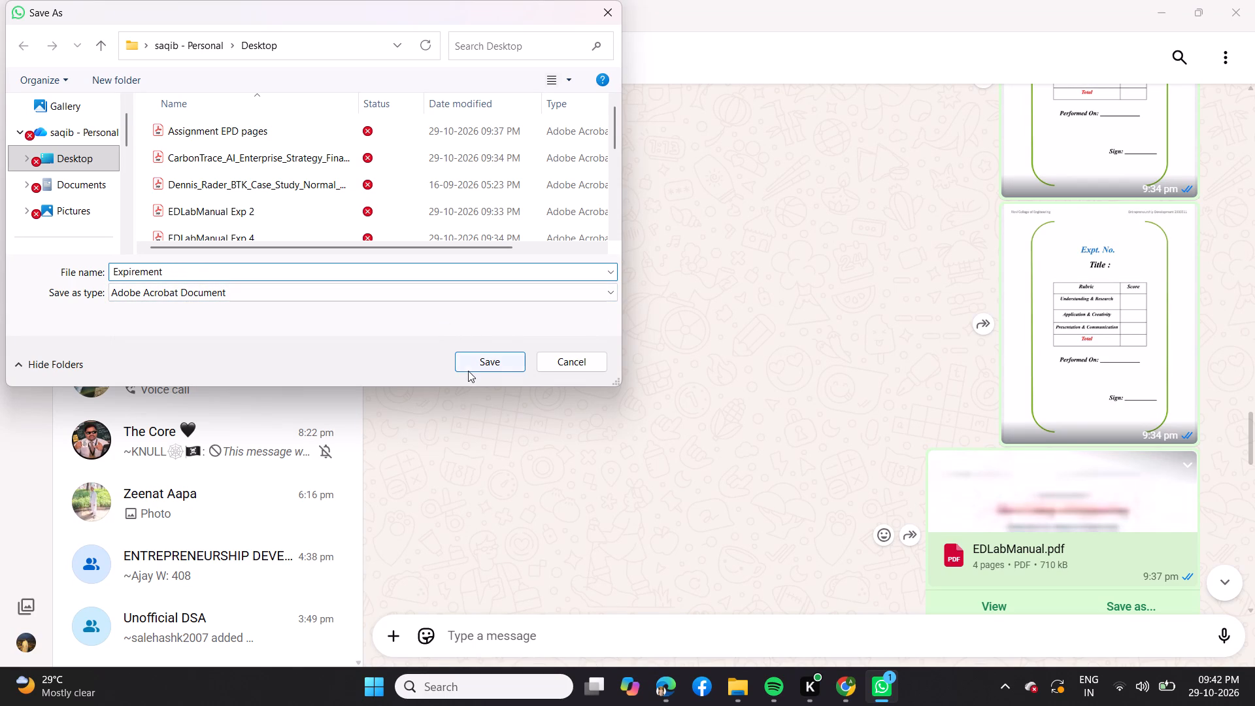
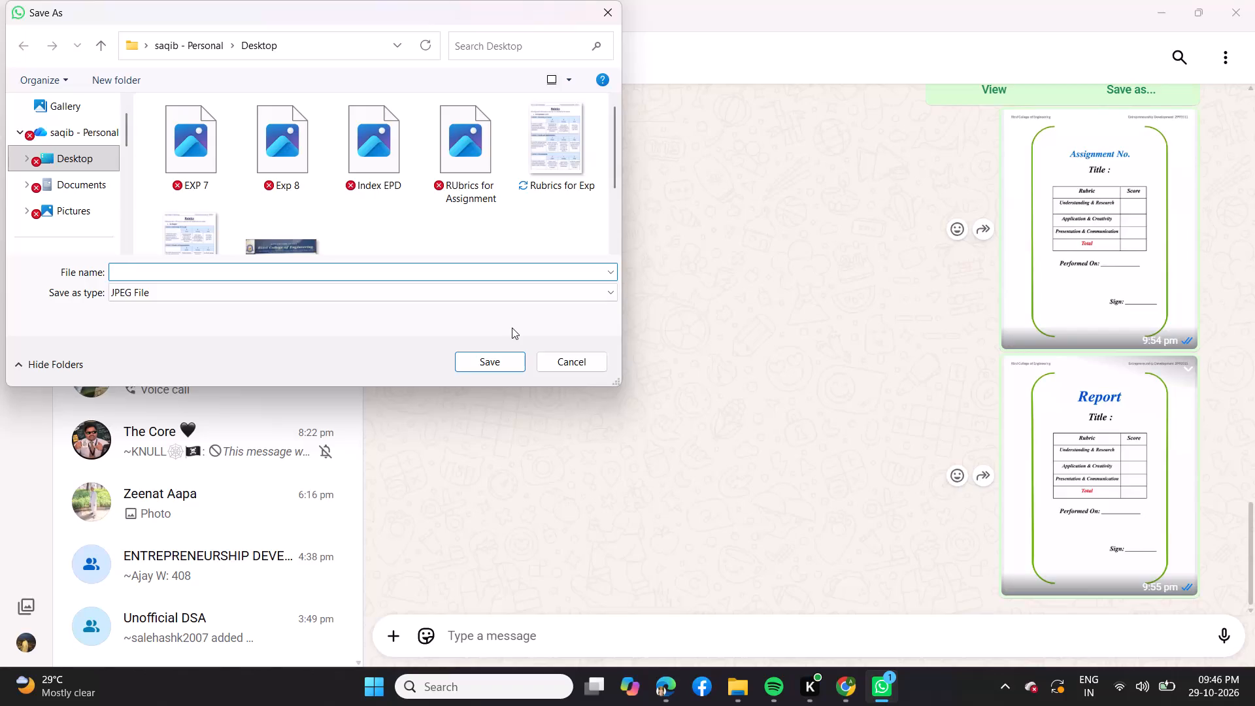
Enter a file name starting with "Assignment" for the cover page image being saved as a JPEG in the Desktop folder.
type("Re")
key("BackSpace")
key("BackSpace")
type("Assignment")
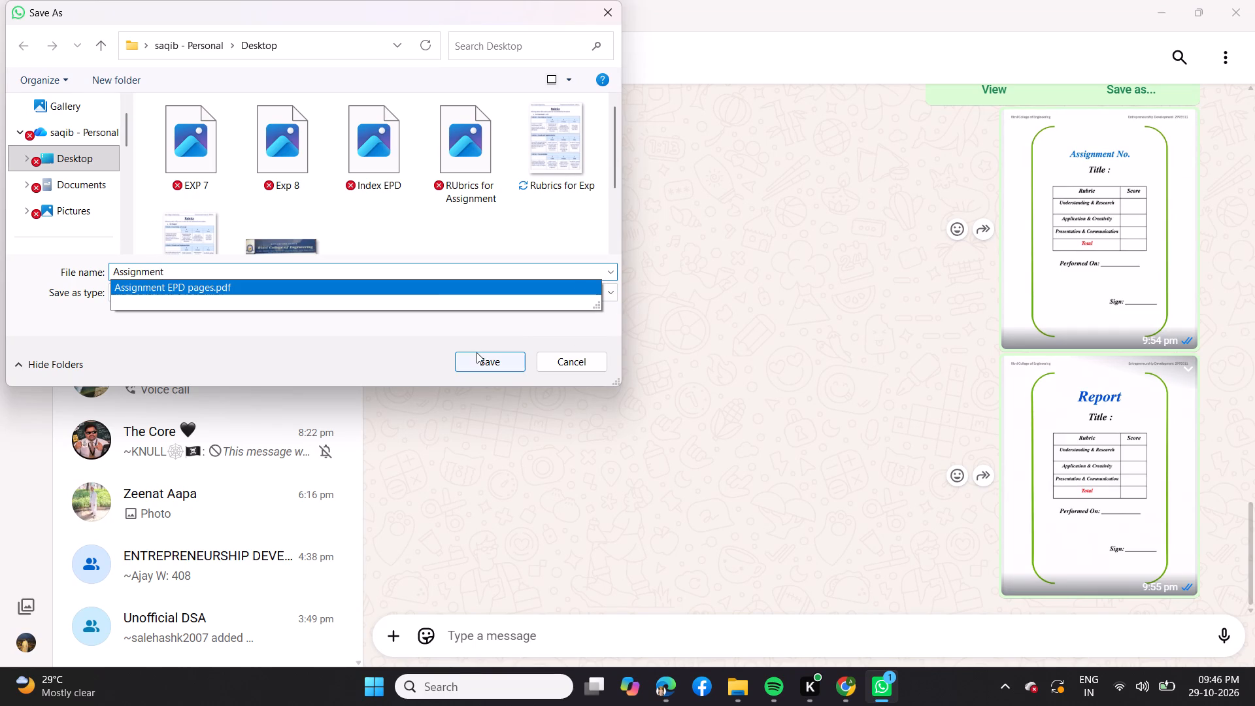
left_click(323, 269)
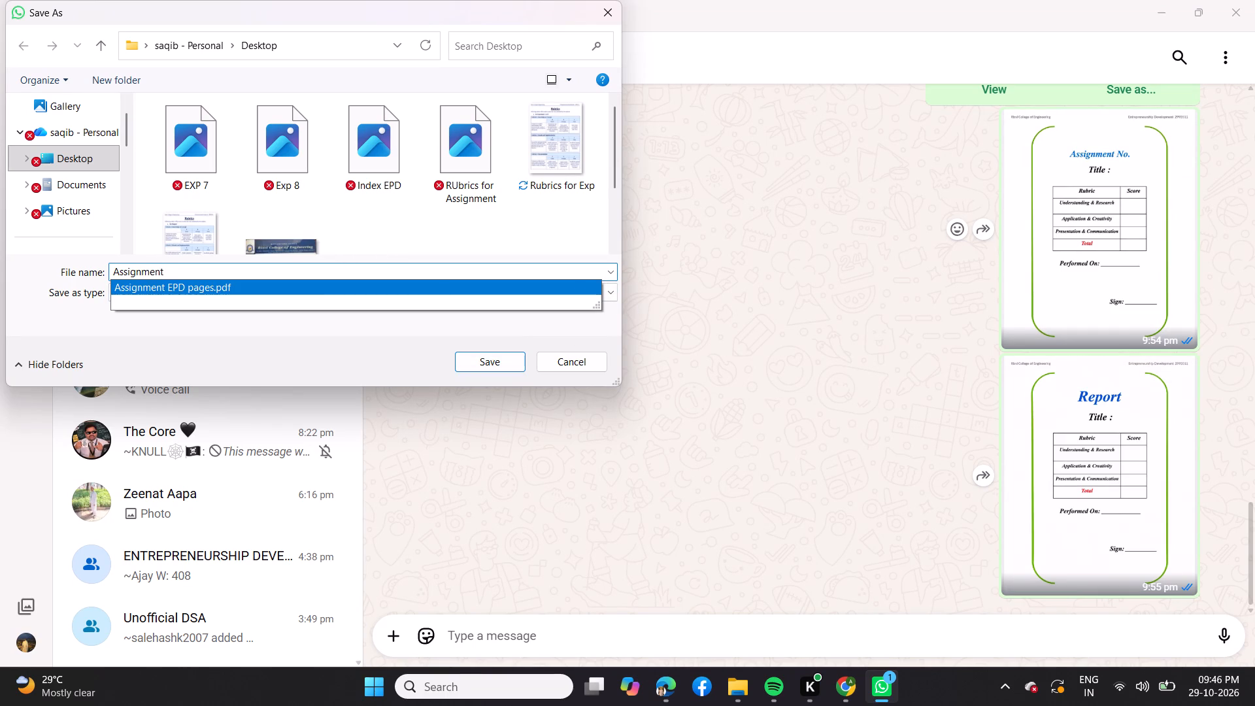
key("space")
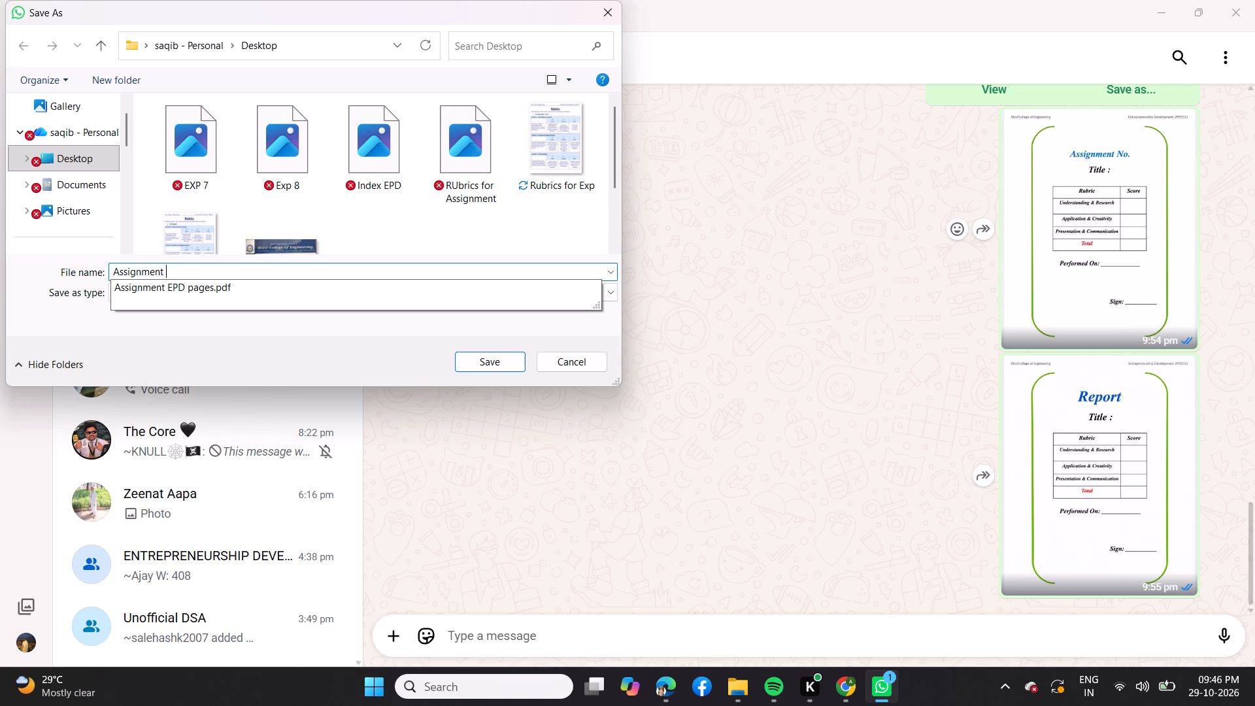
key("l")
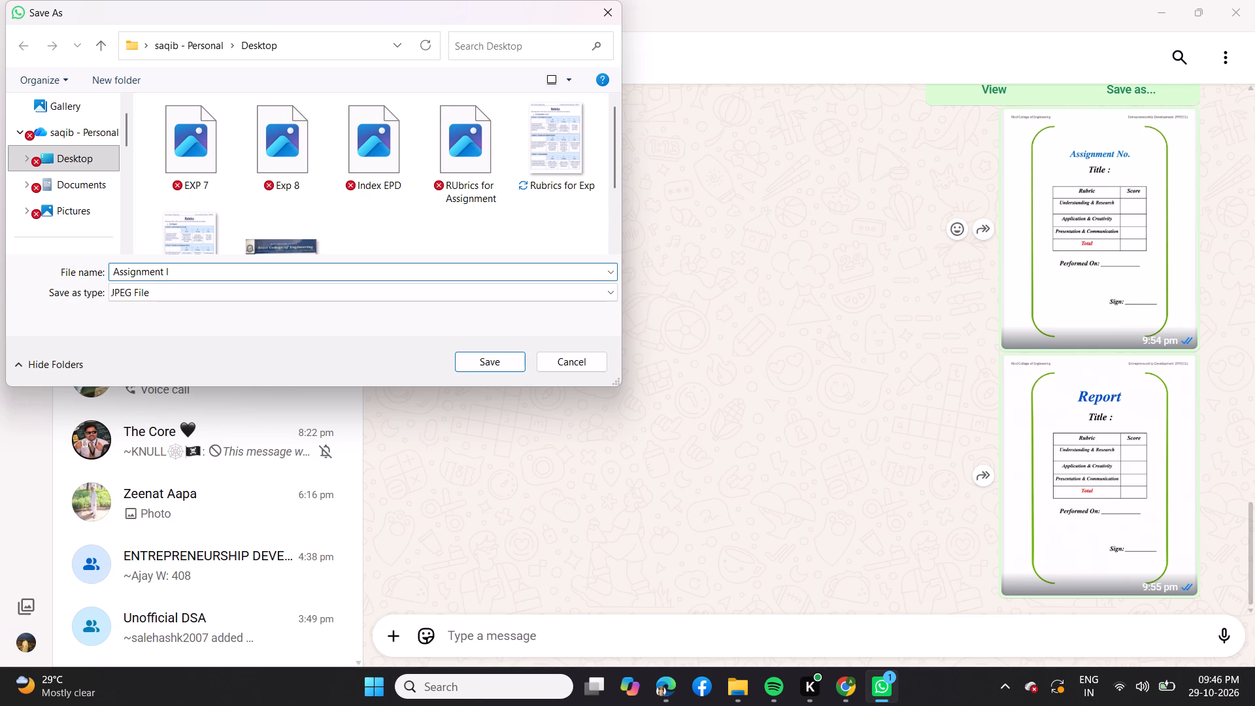
key("BackSpace")
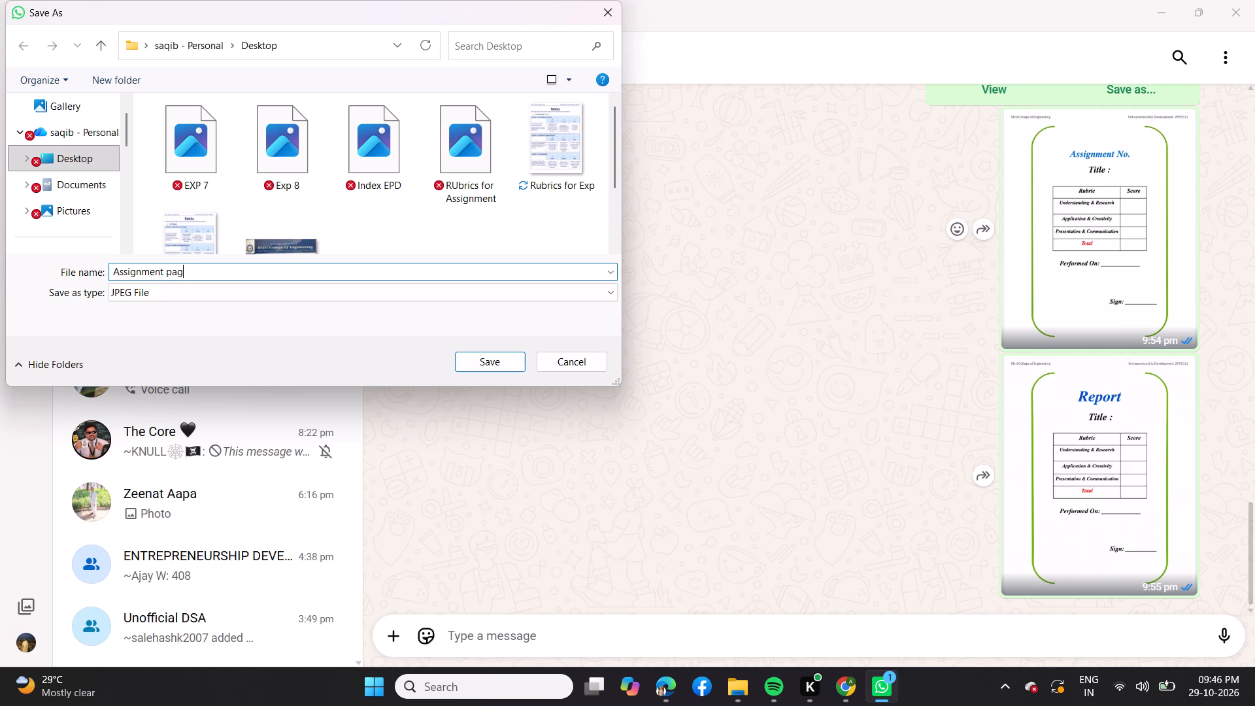
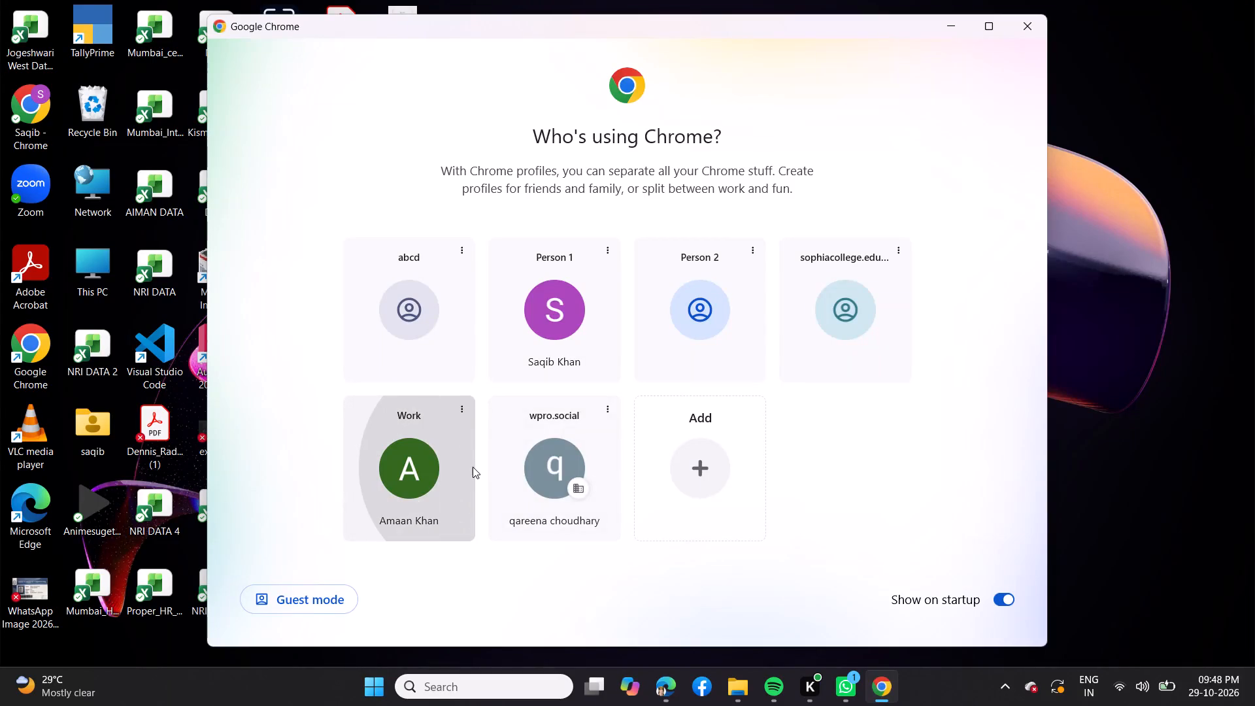
Search Google for "jpg to pdf" and open the iLovePDF JPG to PDF converter.
left_click(518, 301)
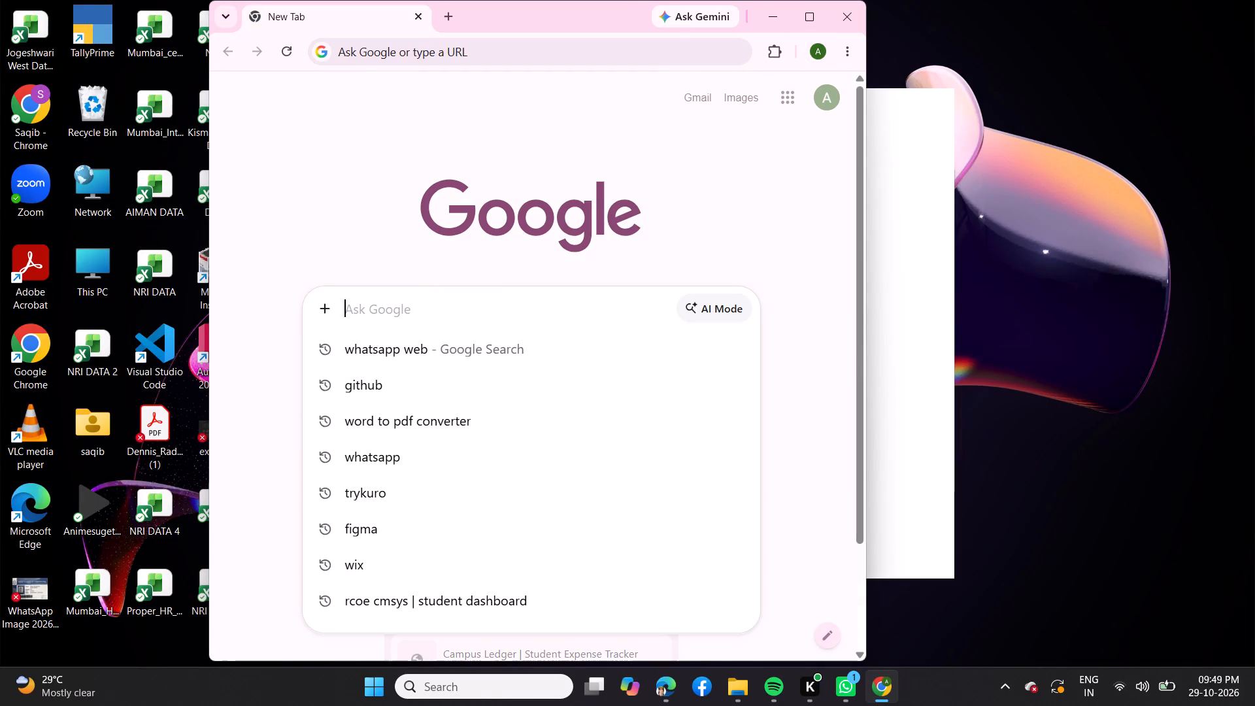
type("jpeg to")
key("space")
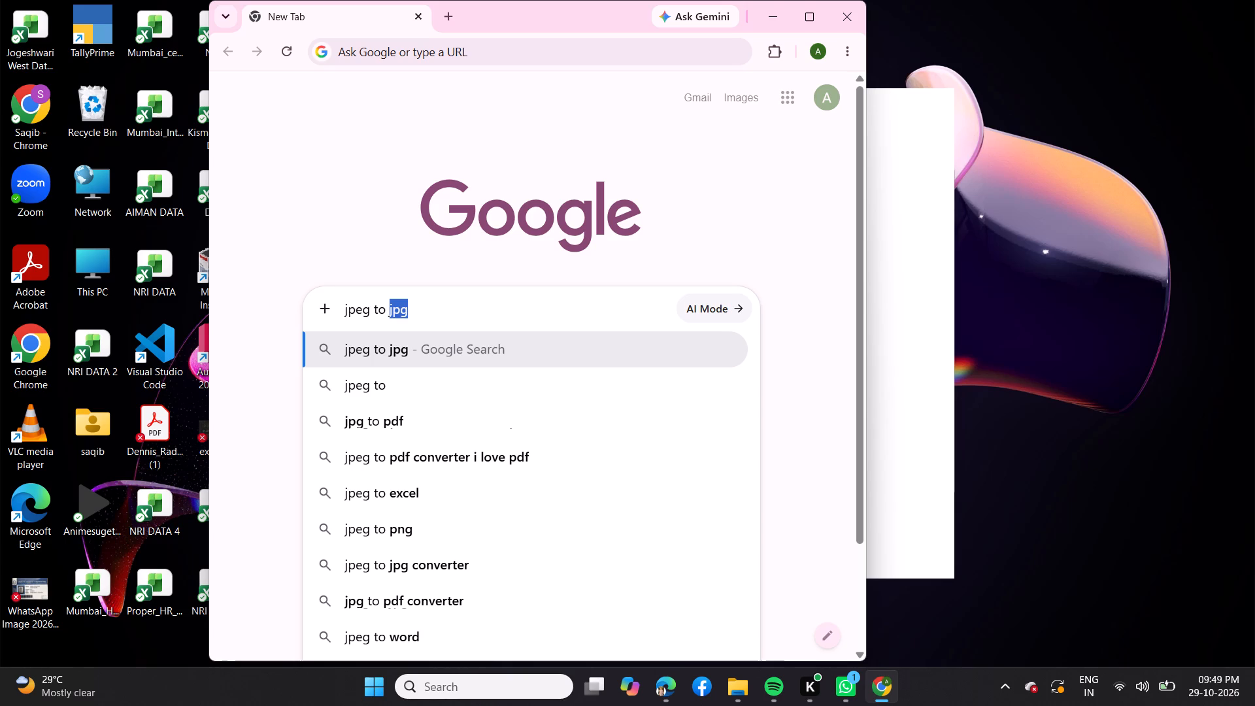
left_click(367, 422)
left_click(360, 243)
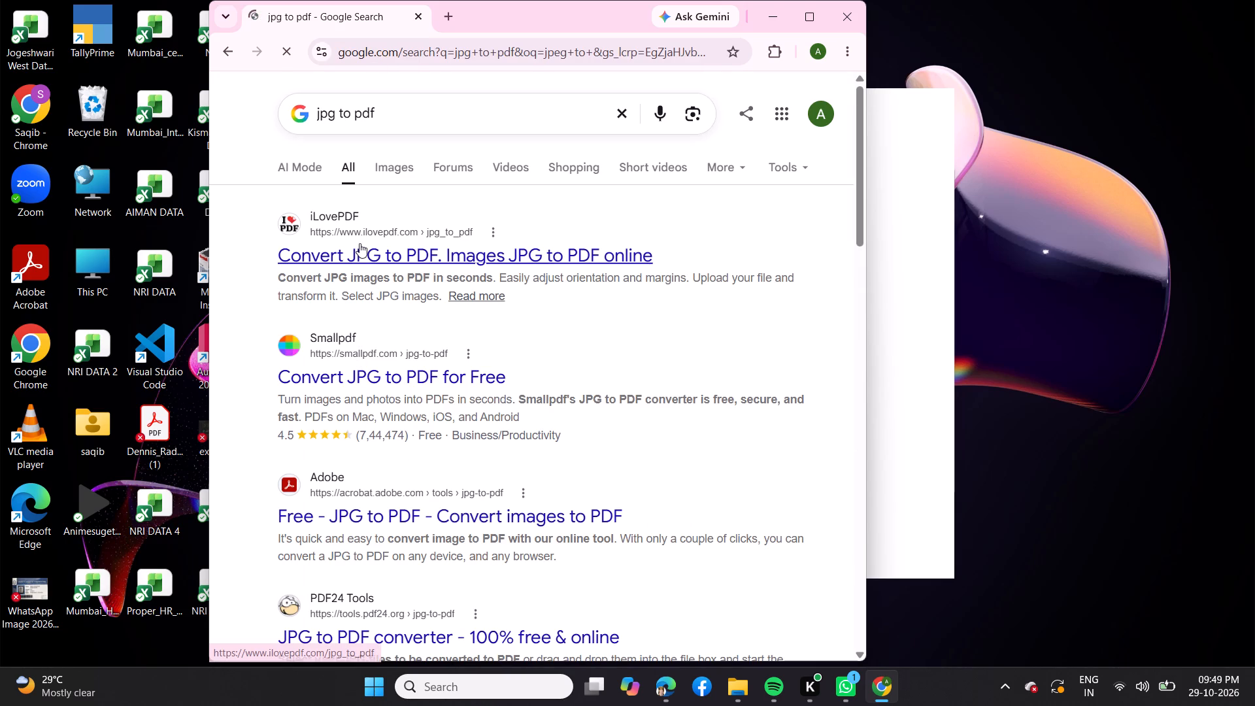
Open the file selection for choosing JPG images to convert to PDF in iLovePDF.
left_click(627, 322)
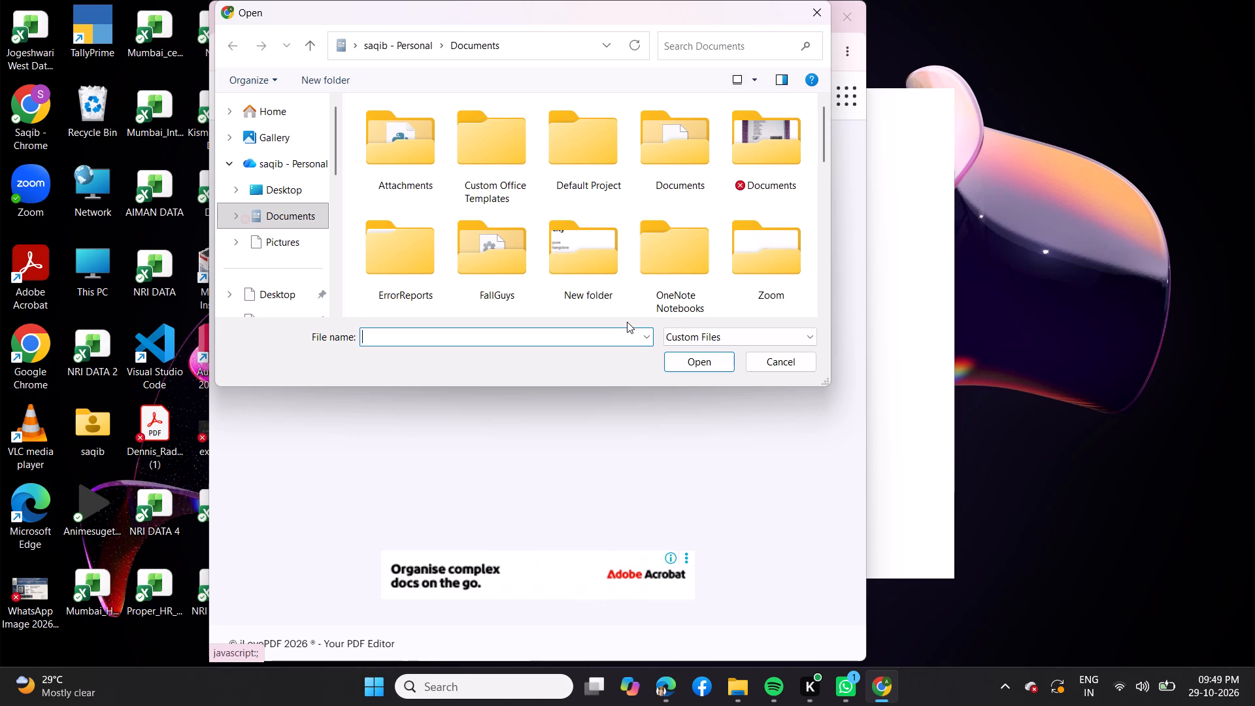
Add the EXP 7 and Exp 8 images from the Desktop folder to the JPG to PDF converter.
left_click(297, 192)
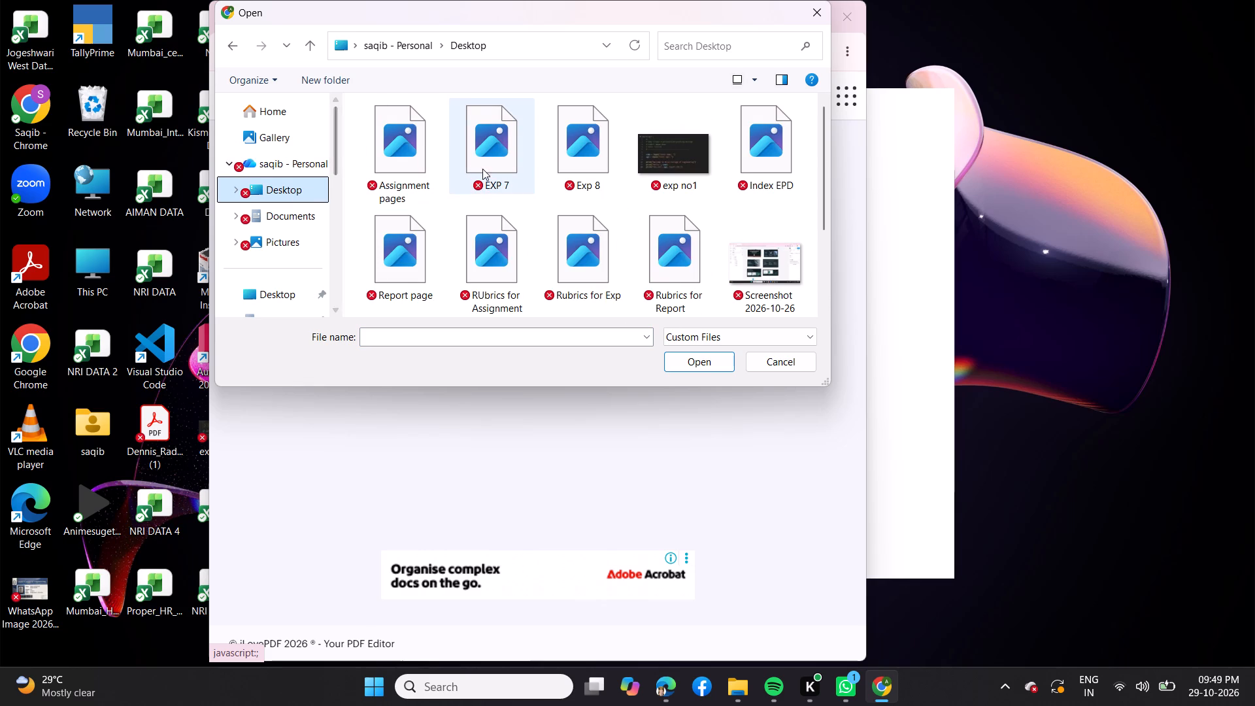
scroll(437, 174, "up", 1)
scroll(437, 174, "down", 1)
scroll(437, 174, "up", 2)
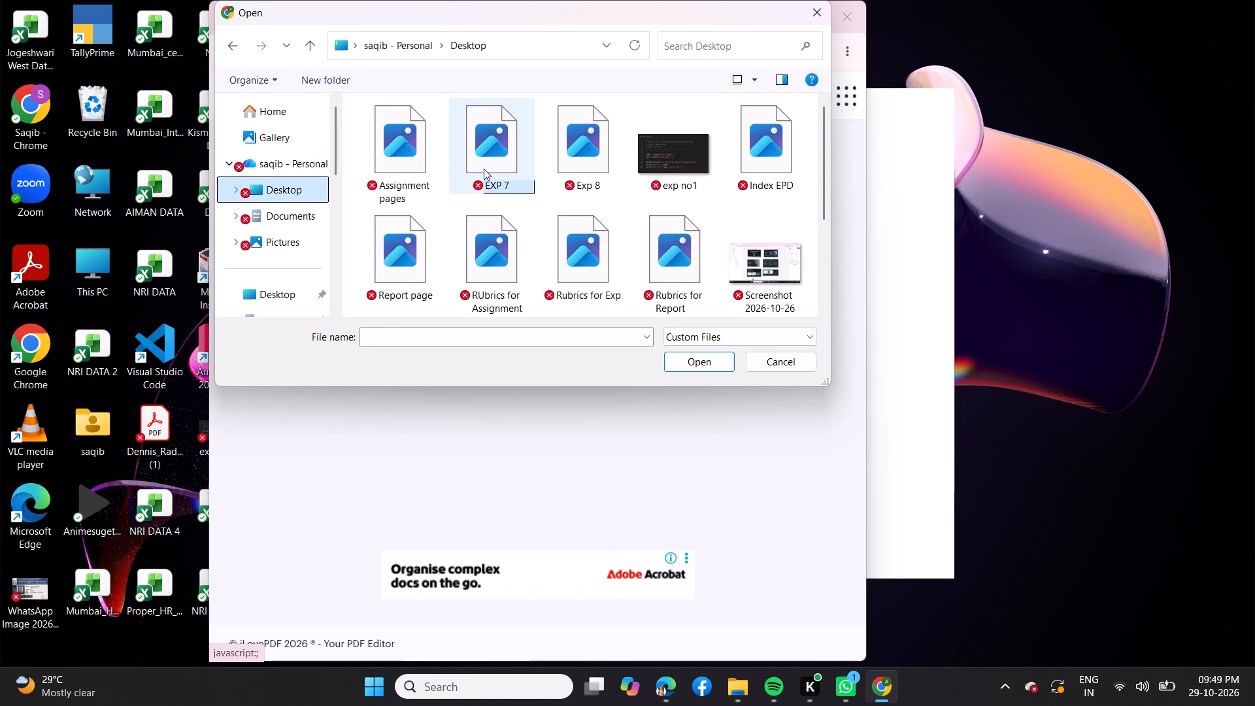
left_click(484, 169)
left_click(573, 168)
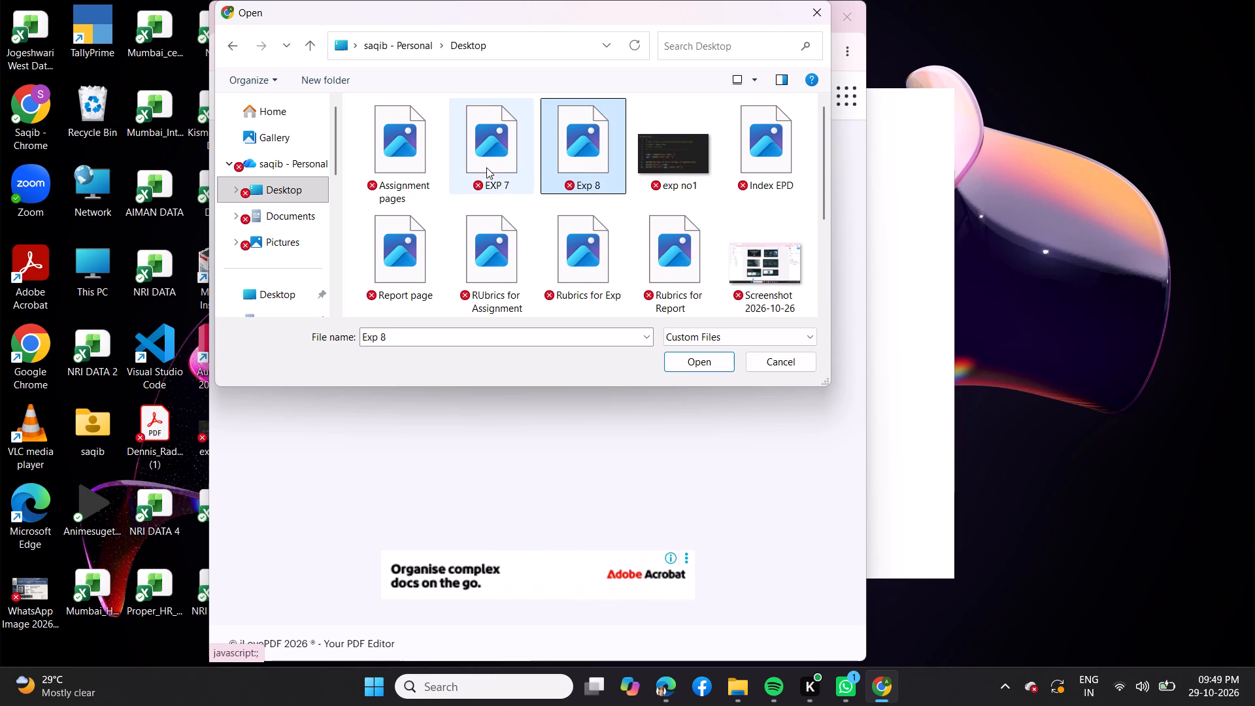
left_click(485, 167)
left_click(705, 354)
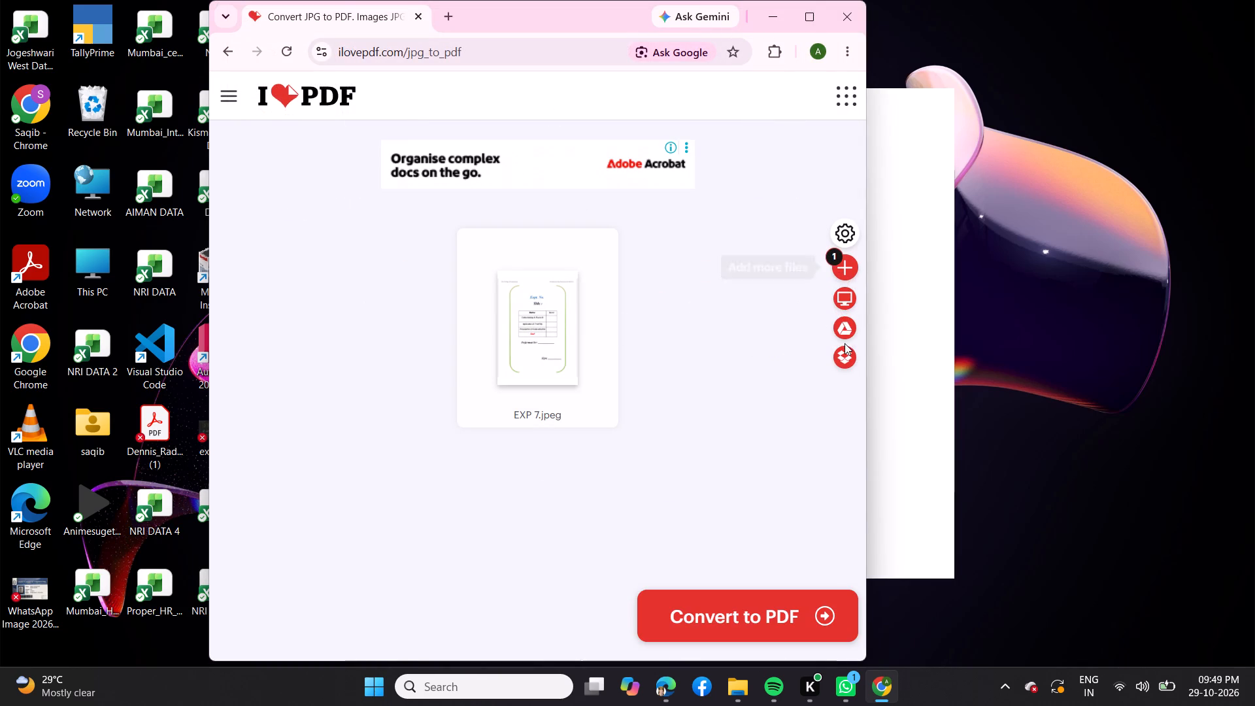
left_click(846, 268)
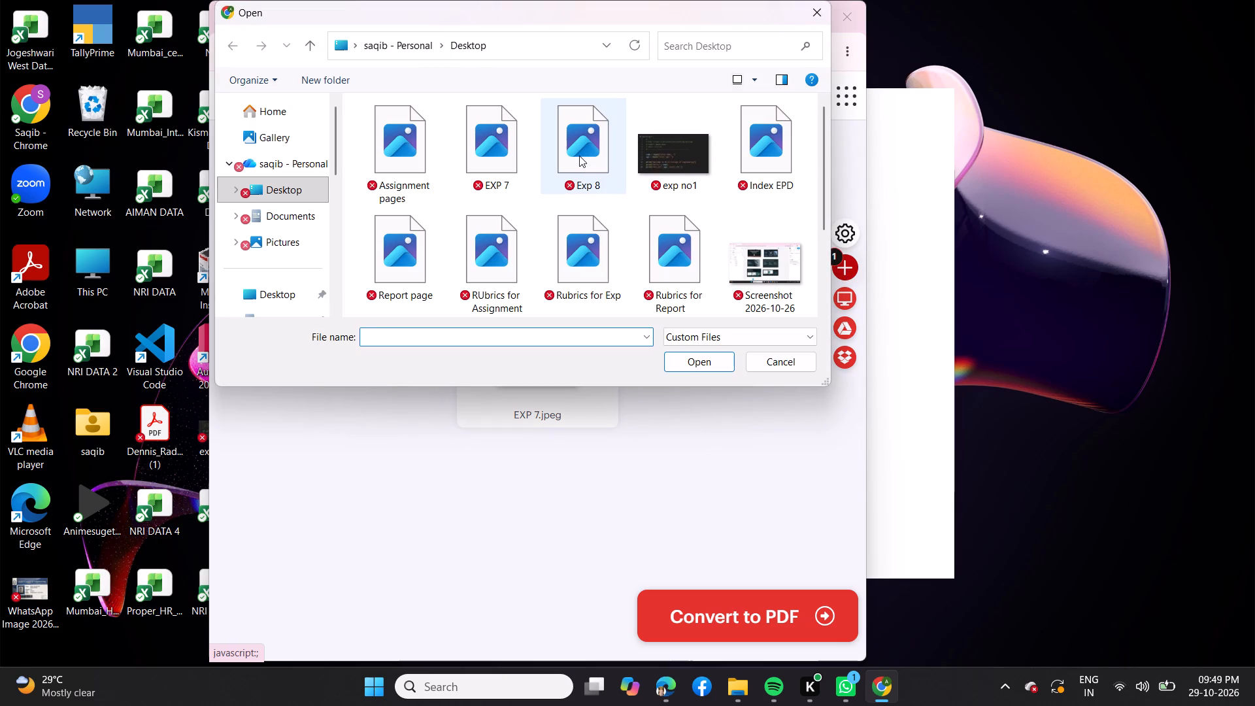
left_click(578, 156)
left_click(713, 352)
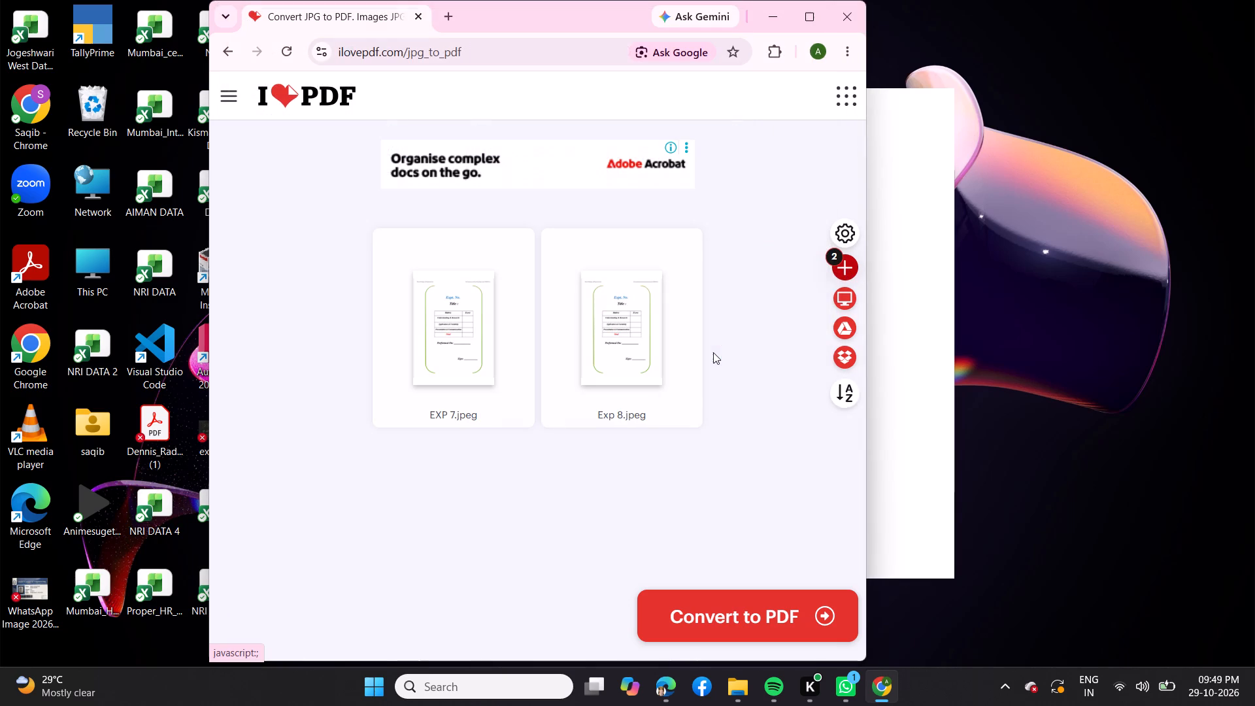
Add the Assignment pages image from the Desktop folder to the images being converted.
left_click(845, 272)
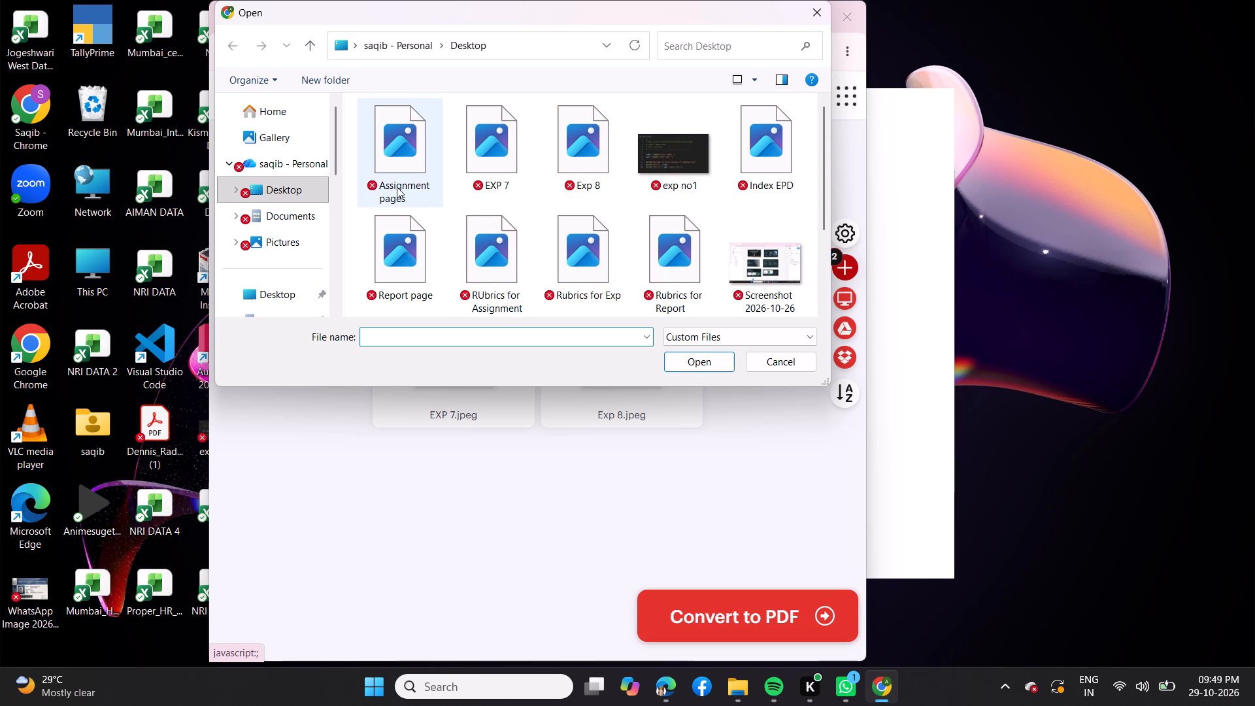
scroll(568, 239, "down", 1)
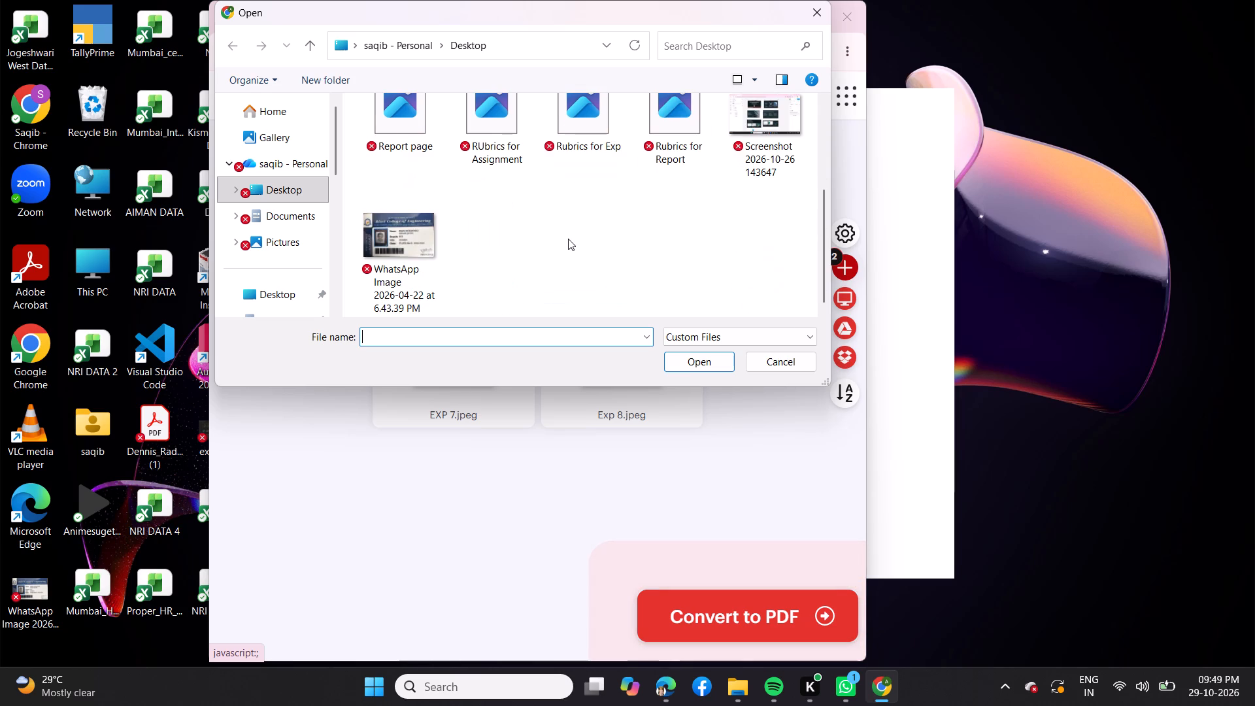
scroll(568, 239, "down", 1)
scroll(568, 239, "up", 1)
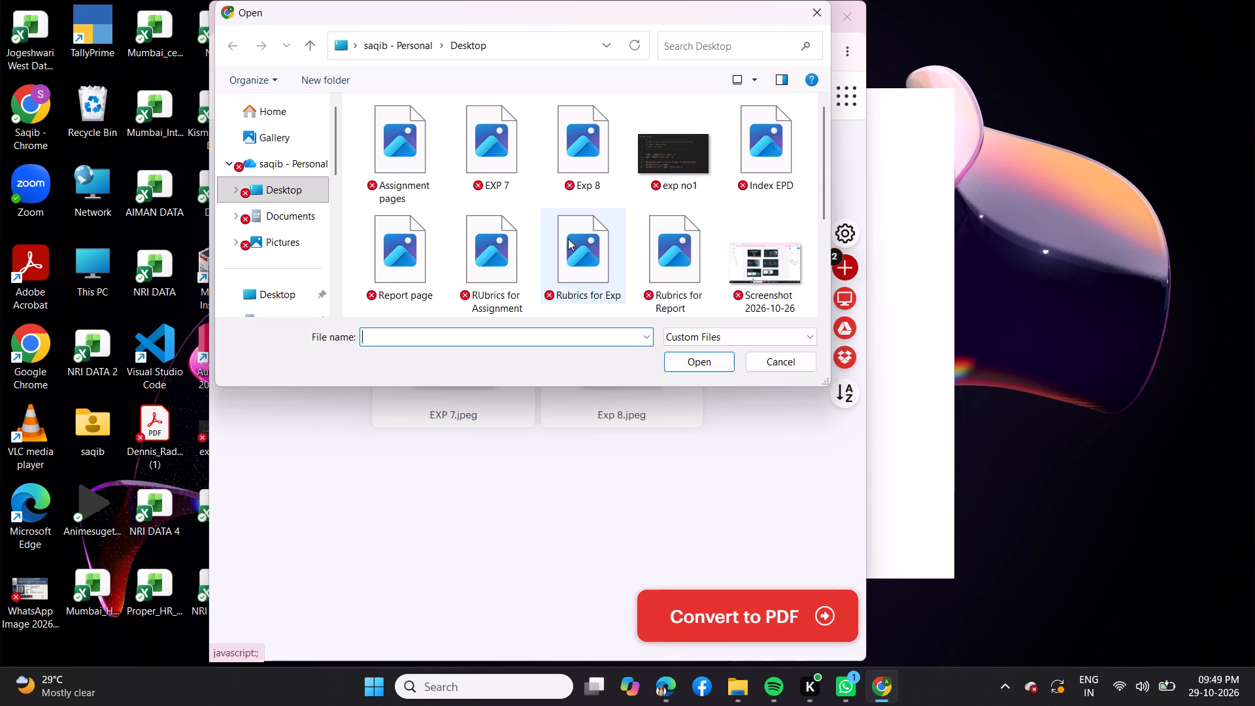
scroll(568, 239, "up", 1)
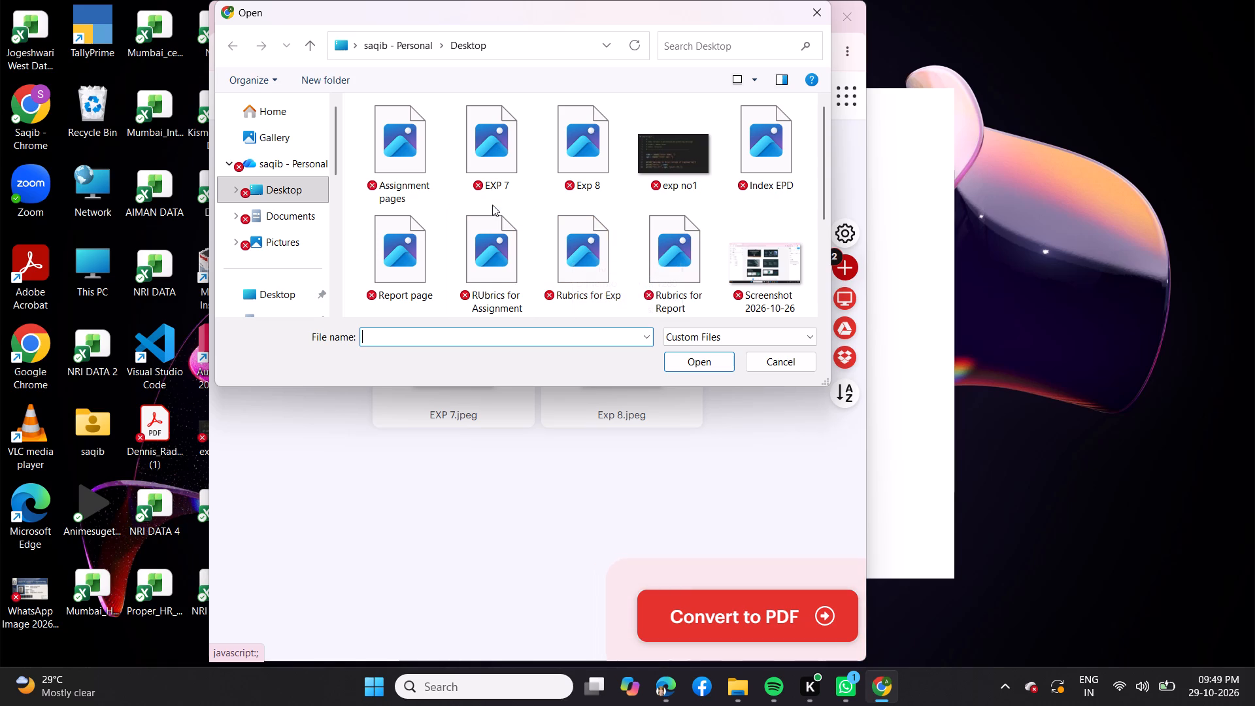
left_click(424, 175)
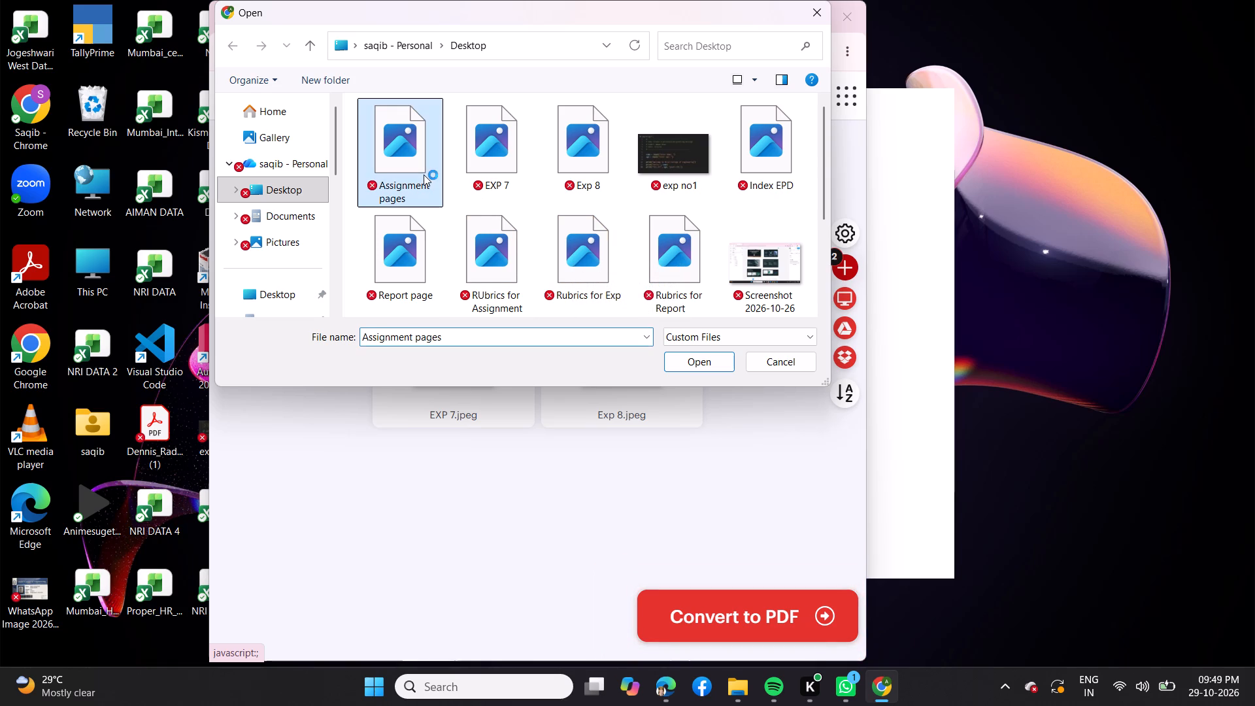
left_click(709, 371)
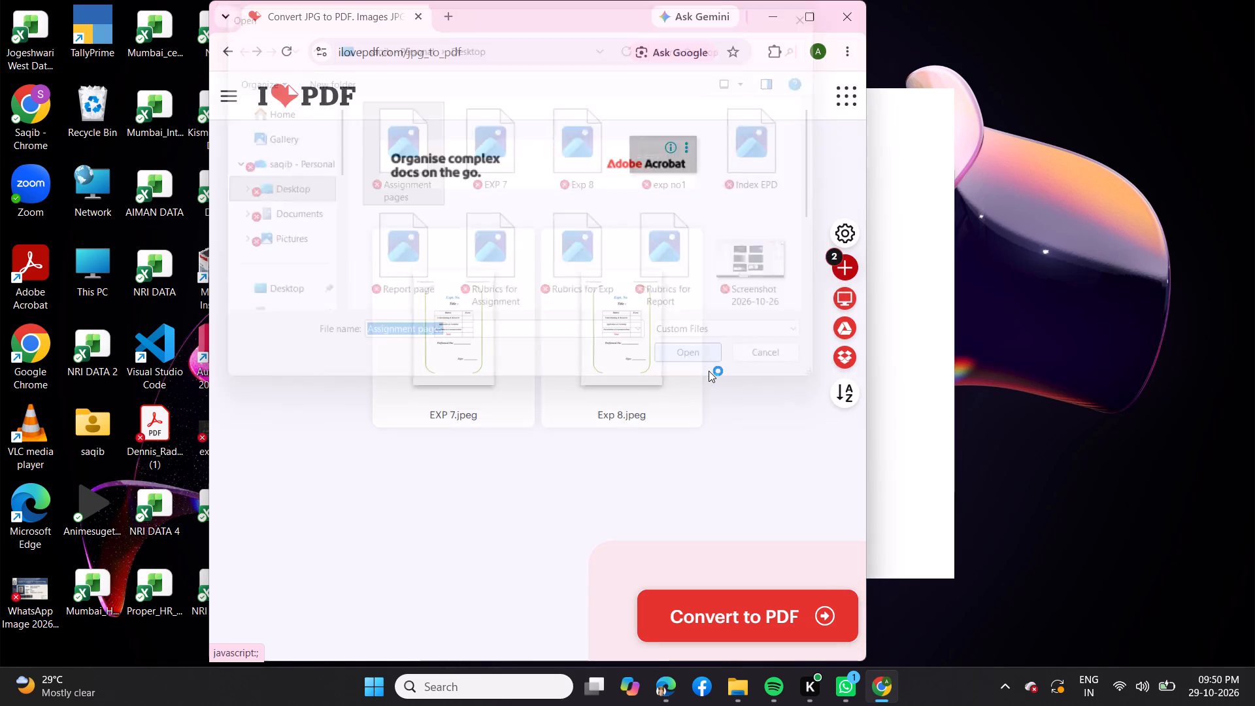
Add the Report page and Index EPD images from the Desktop folder to the conversion set.
left_click(846, 280)
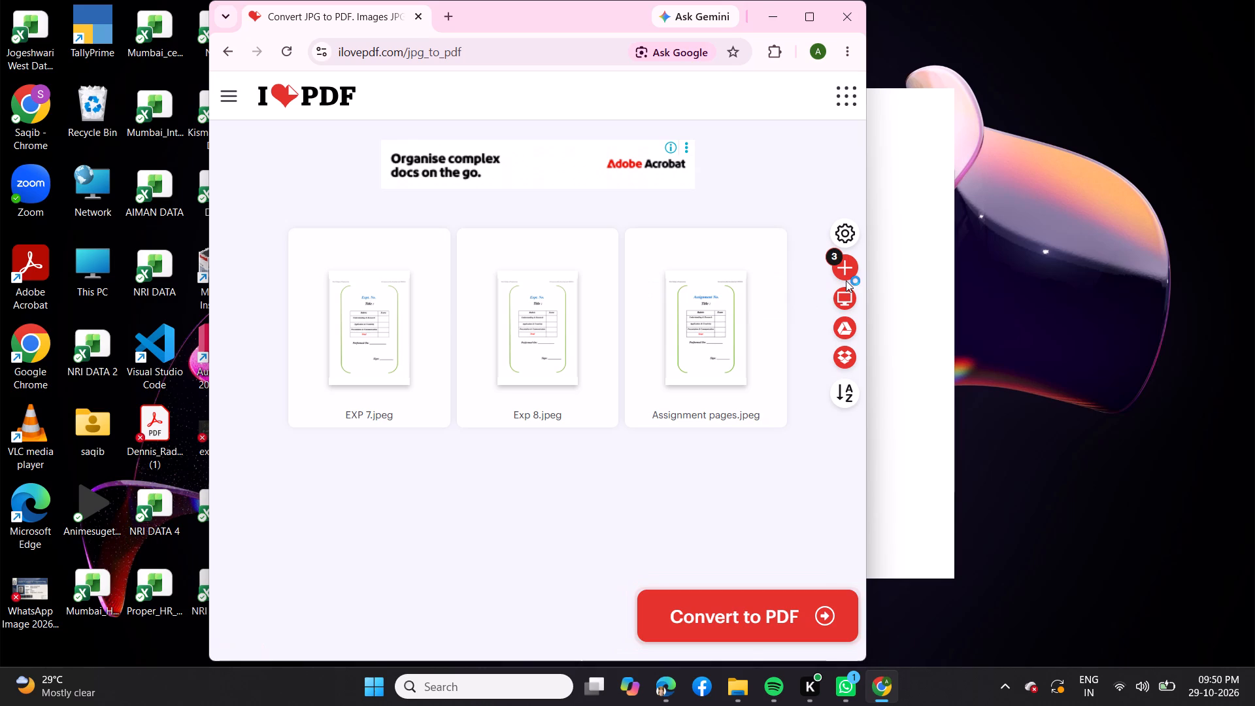
left_click(848, 273)
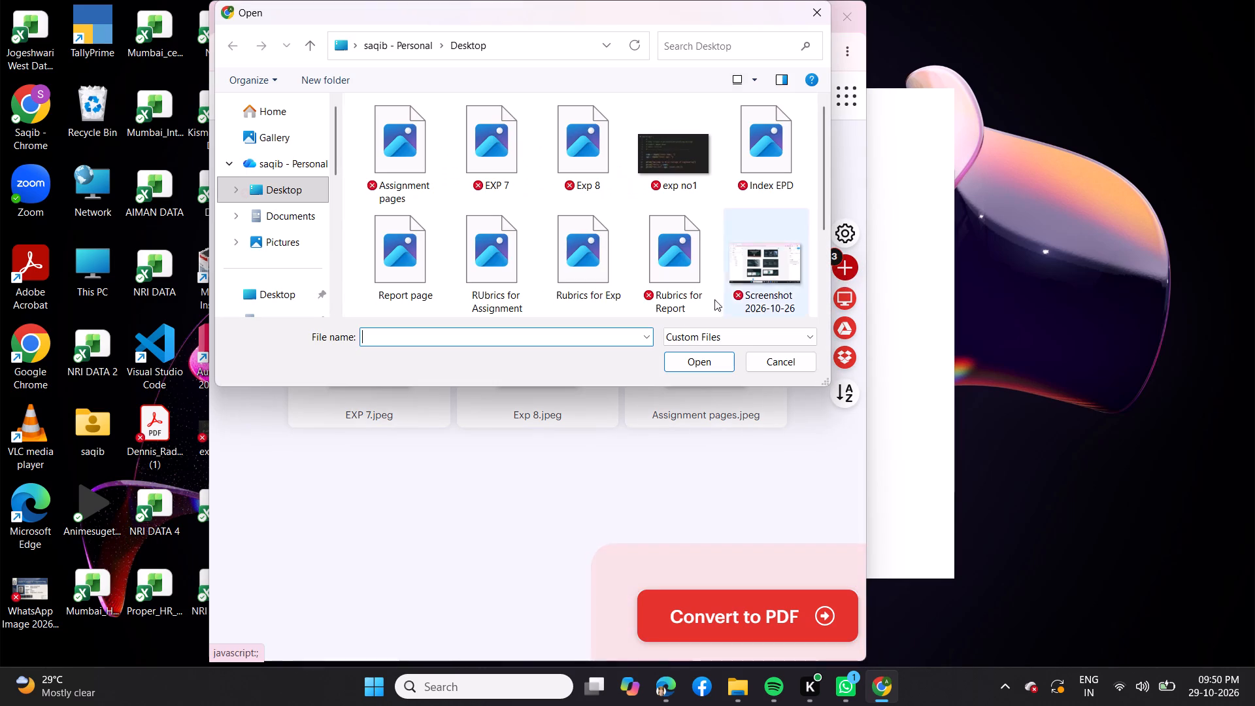
left_click(390, 262)
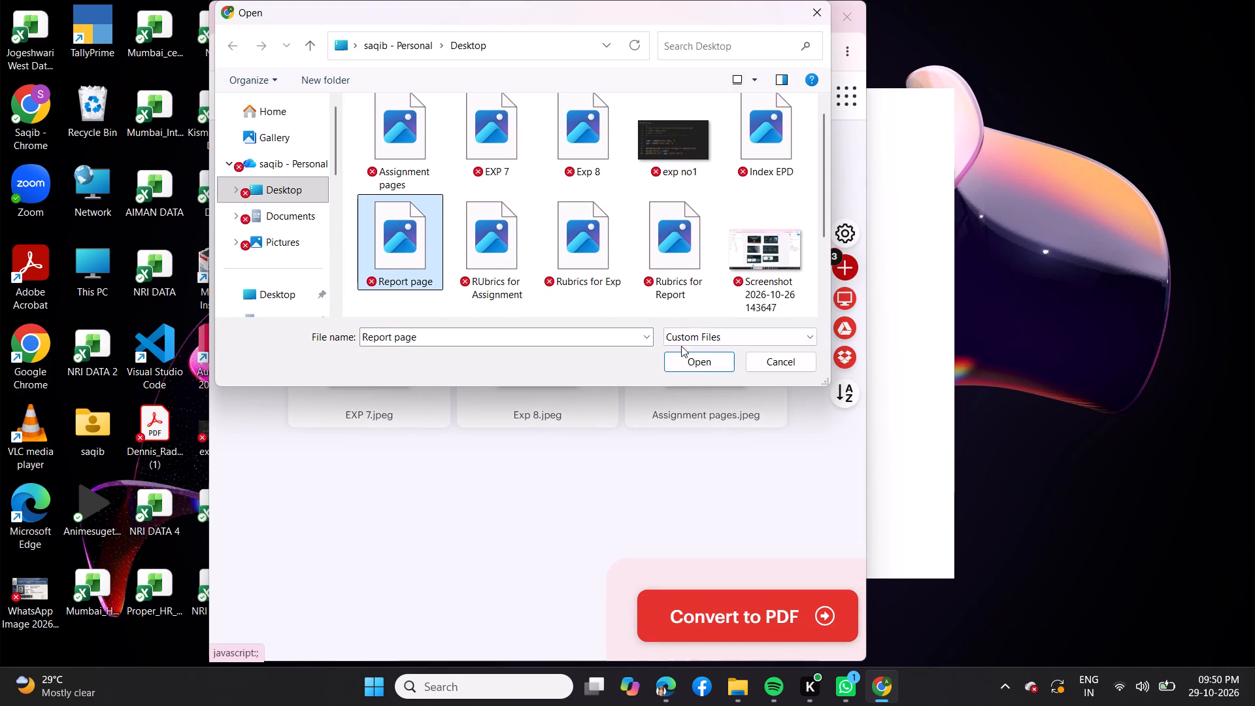
left_click(692, 358)
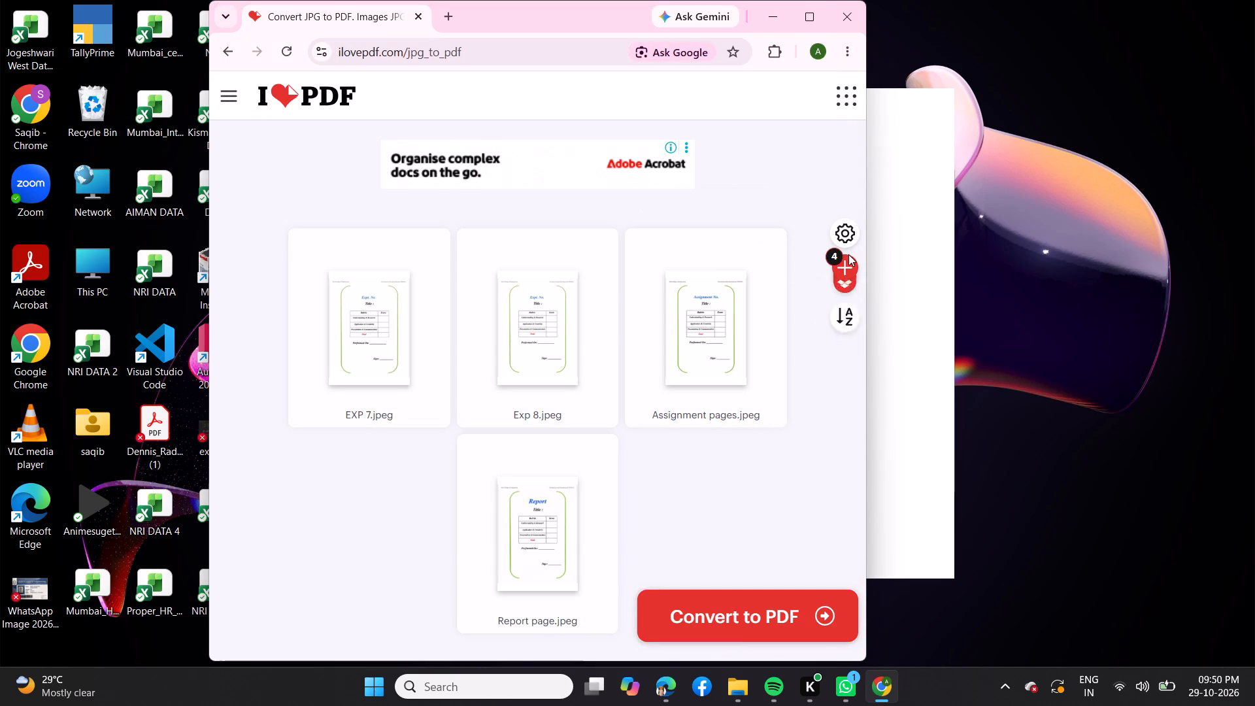
left_click(843, 263)
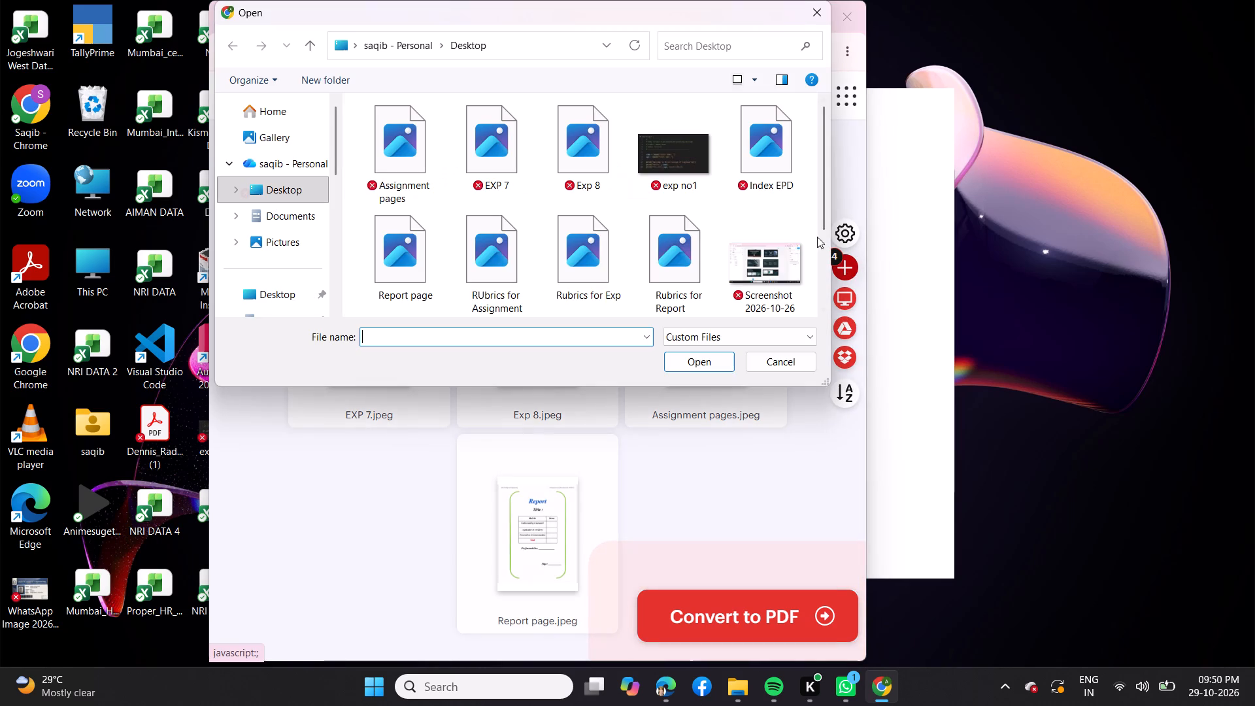
left_click(750, 180)
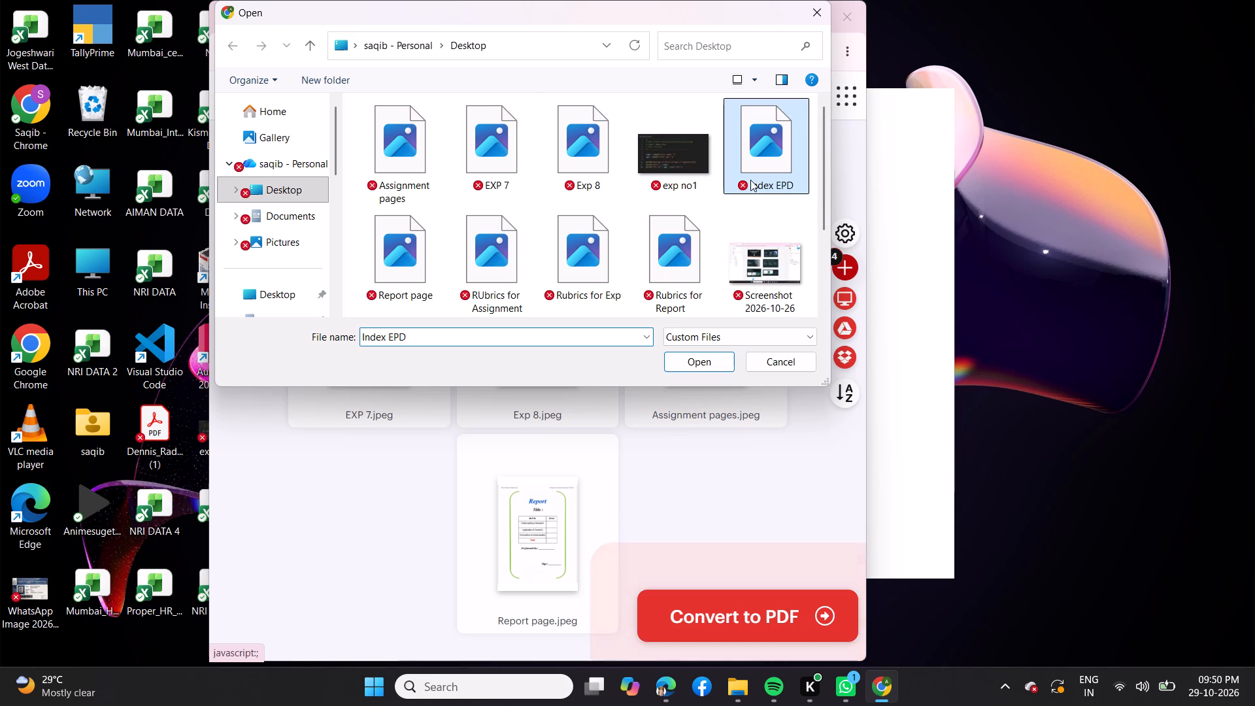
left_click(694, 365)
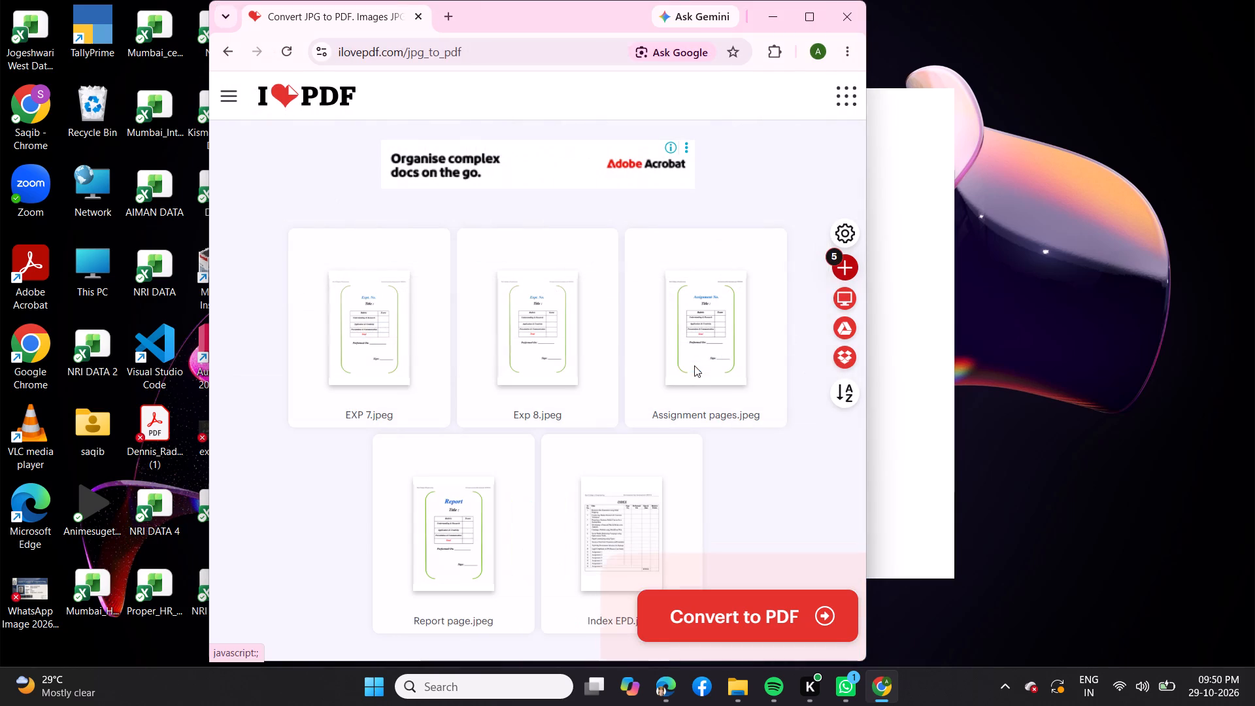
Add the three rubric images, RUbrics for Assignment, Rubrics for Exp and Rubrics for Report, to the conversion set.
left_click(837, 271)
left_click(514, 264)
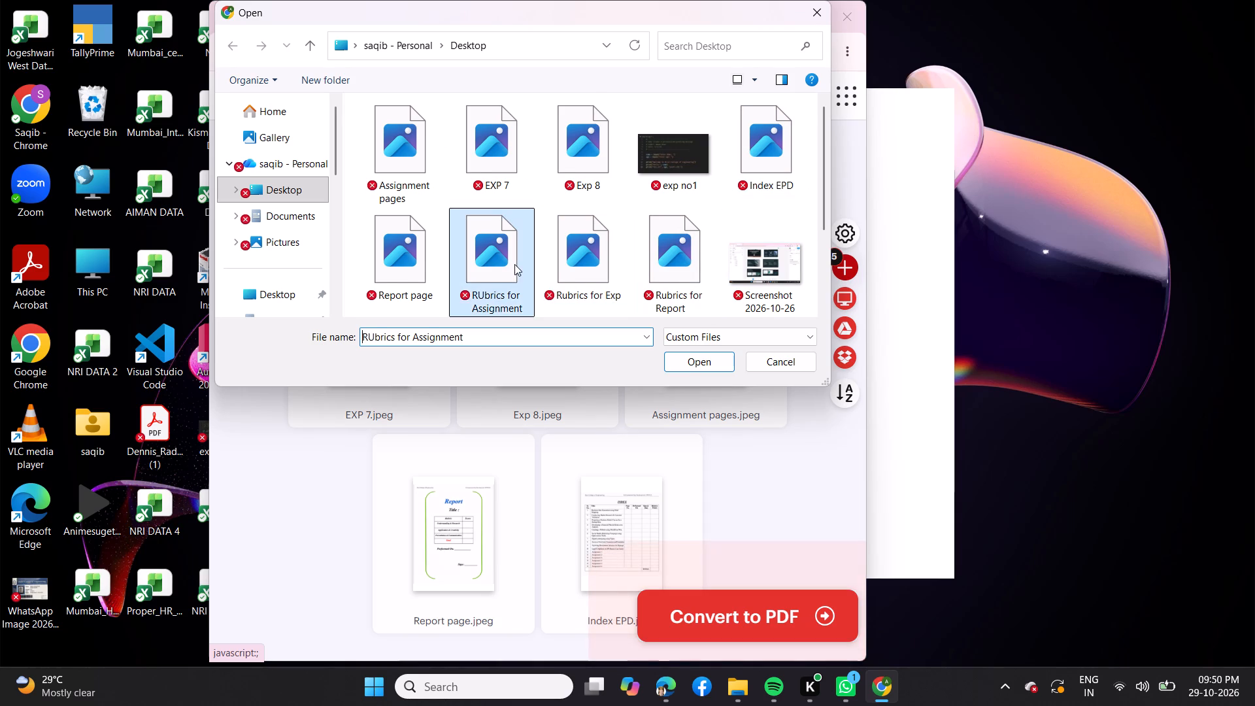
left_click(708, 360)
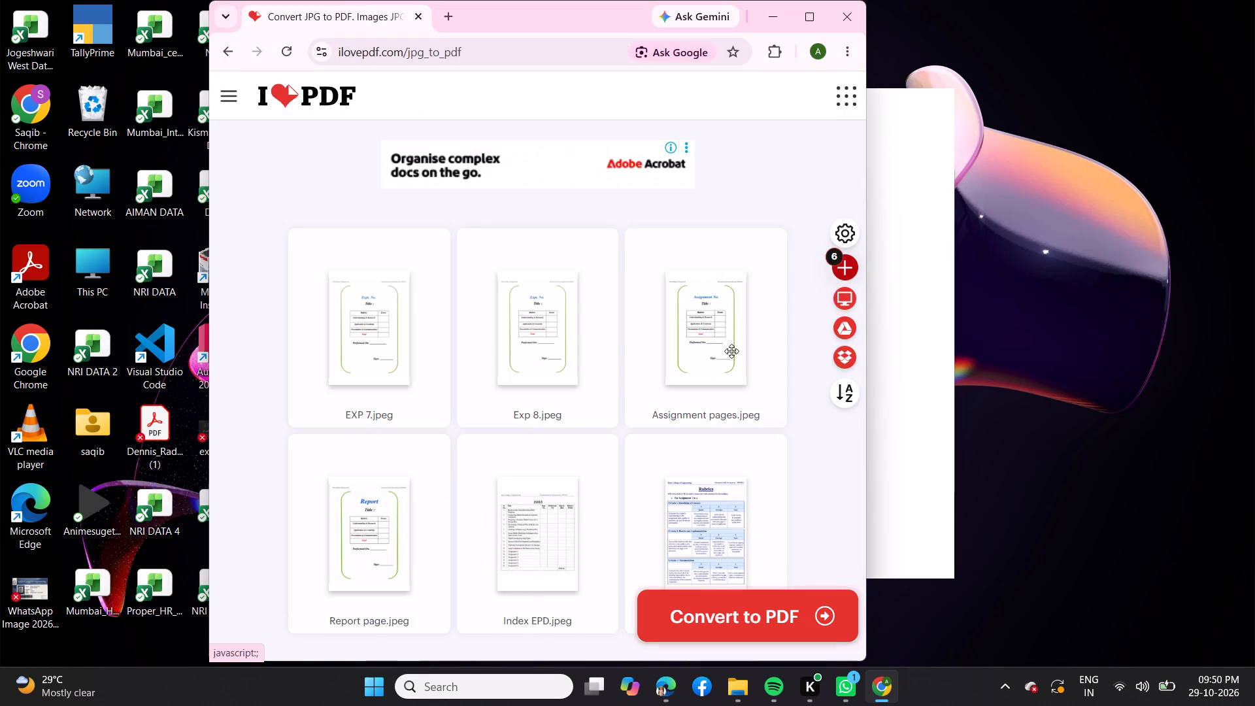
left_click(843, 271)
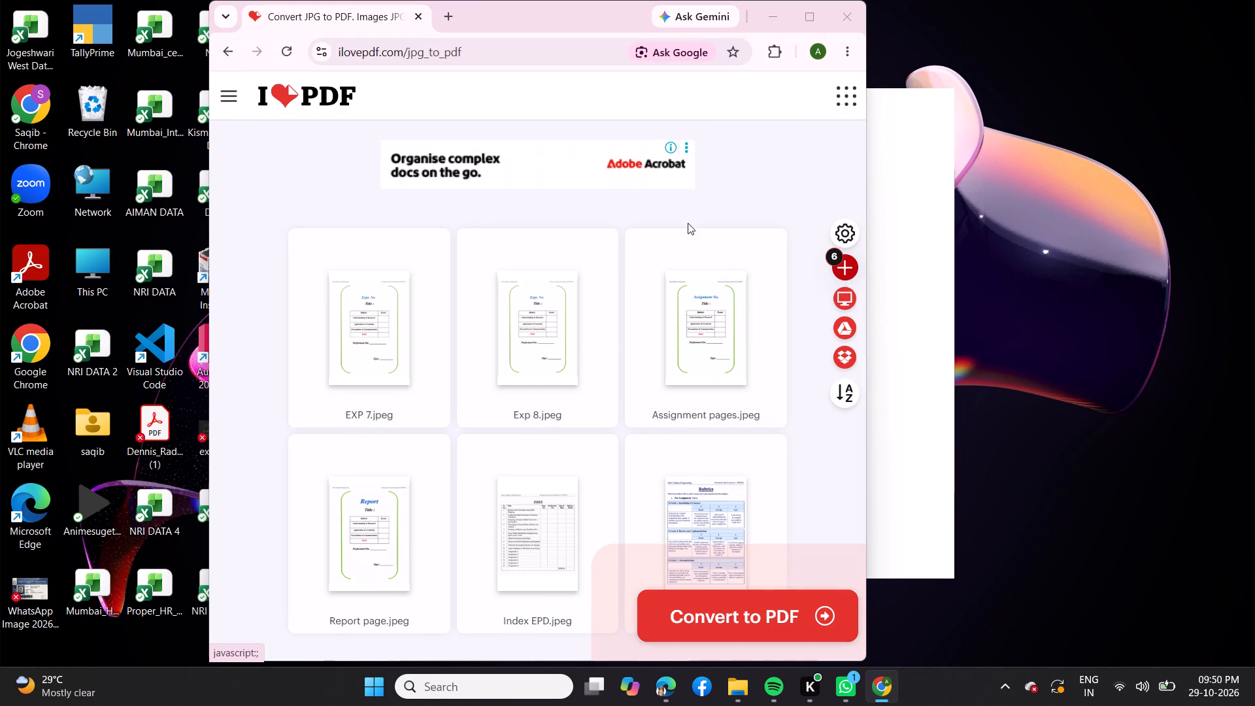
left_click(561, 248)
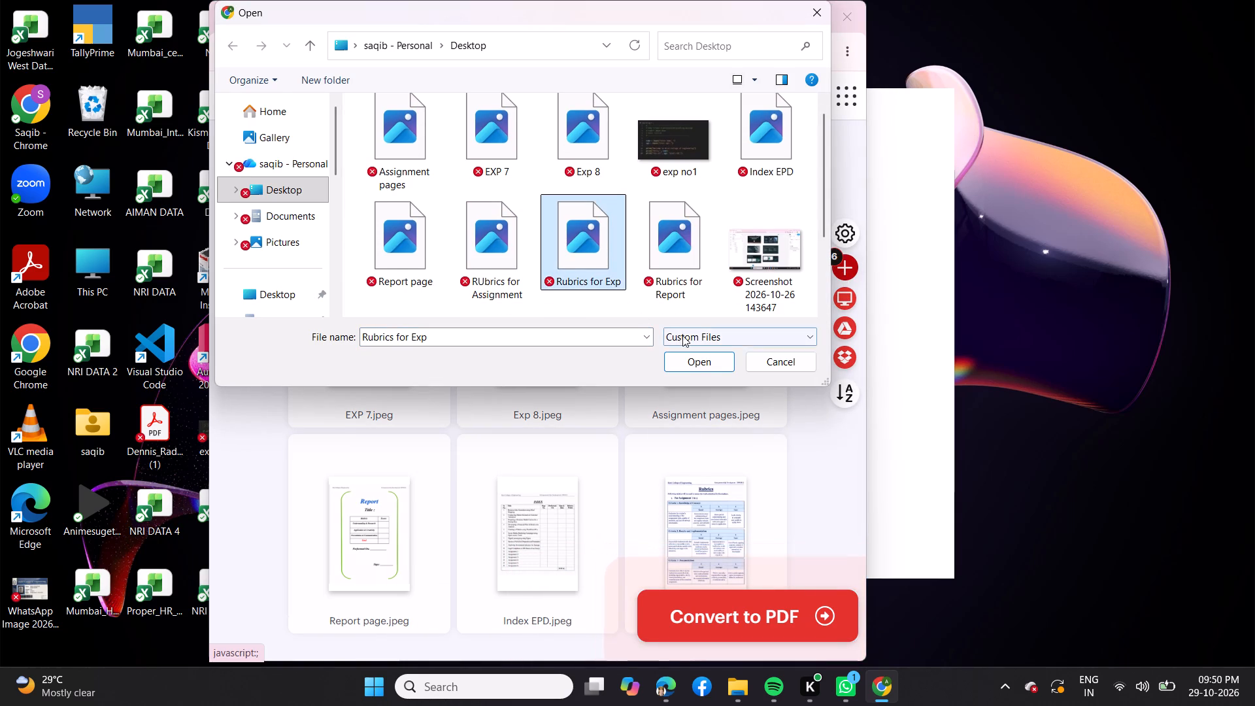
left_click(693, 363)
left_click(848, 264)
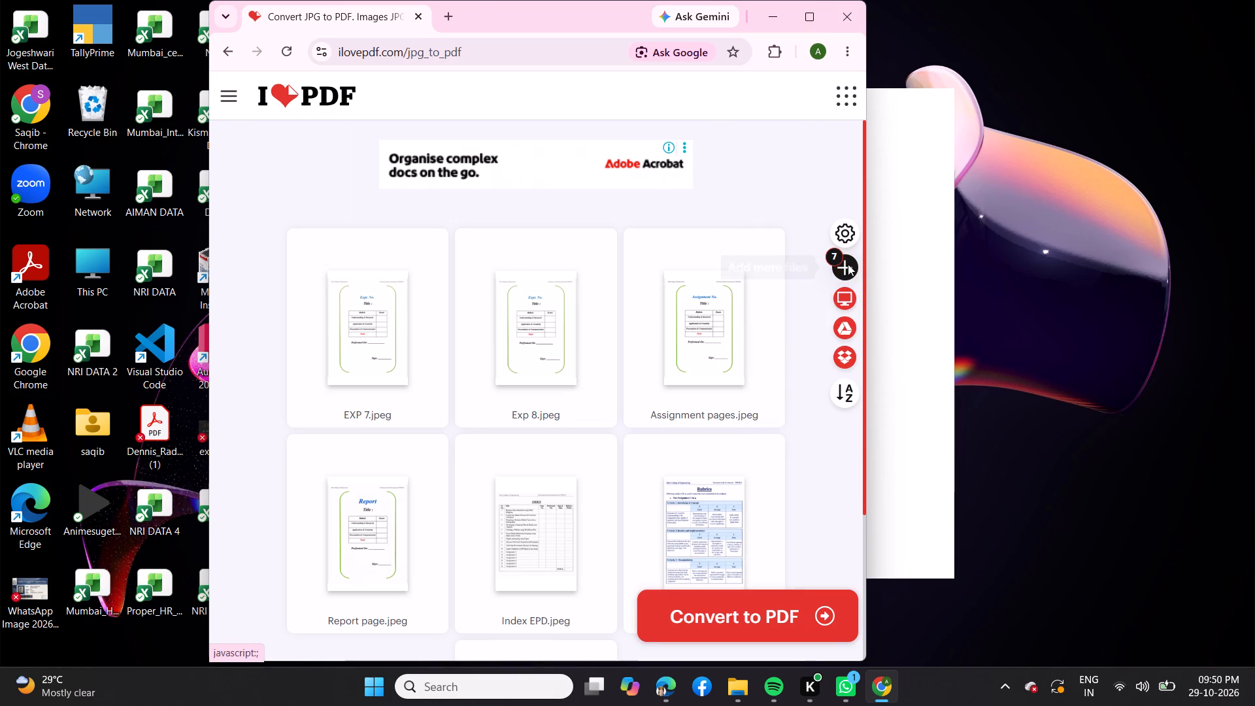
left_click(669, 278)
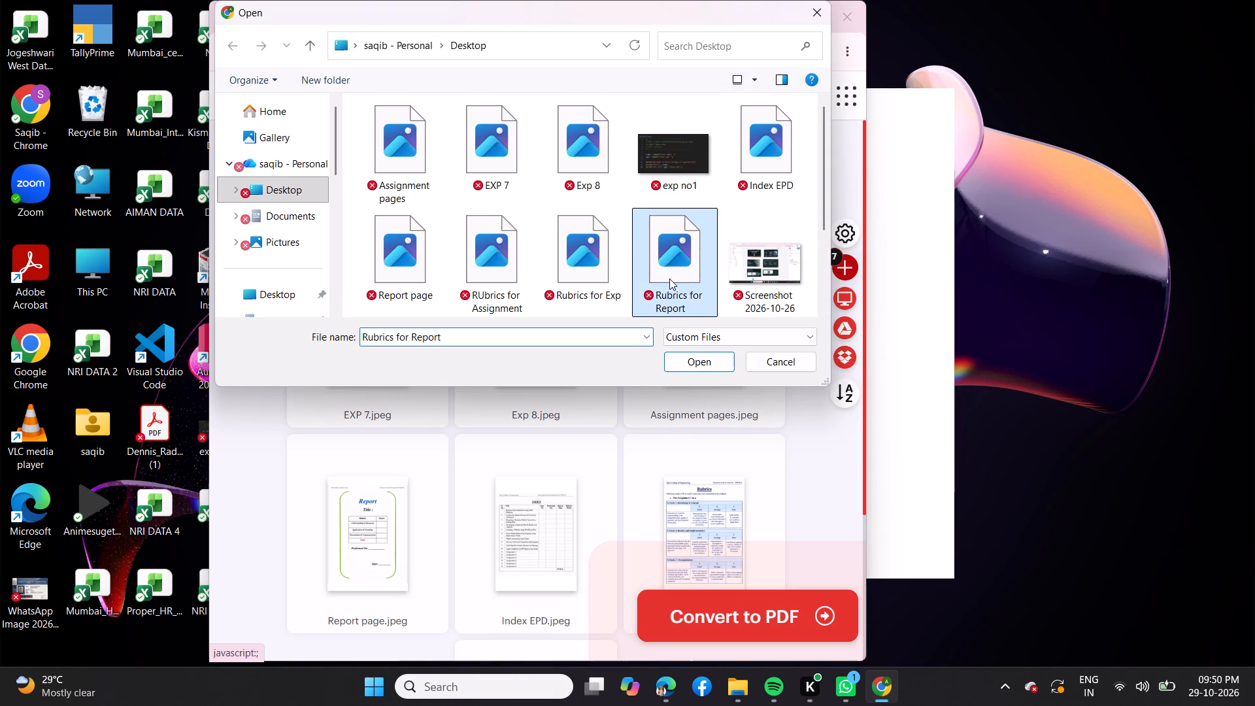
left_click(695, 368)
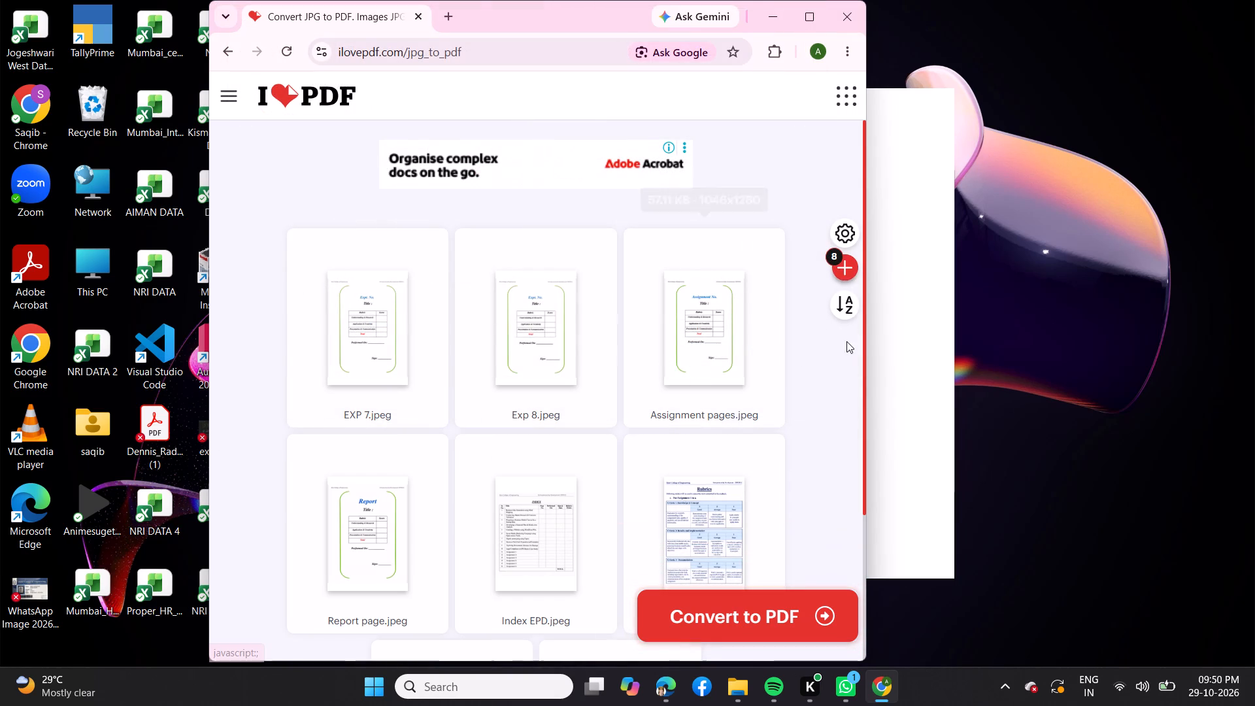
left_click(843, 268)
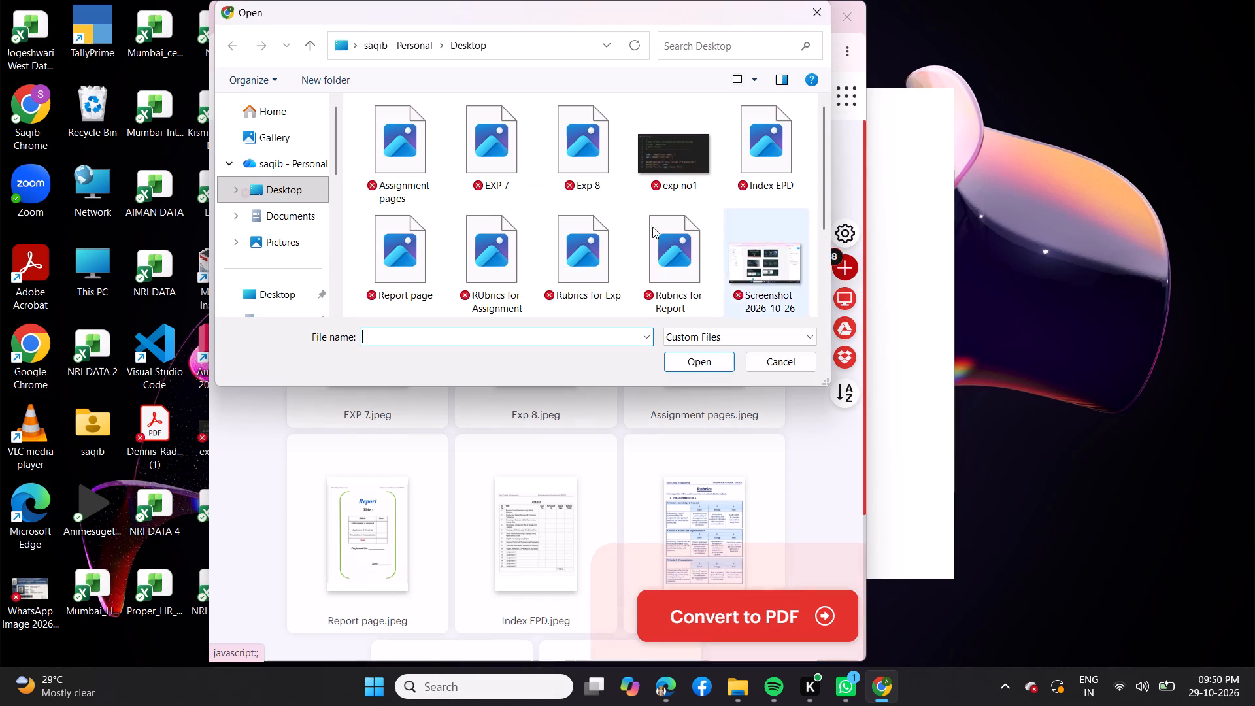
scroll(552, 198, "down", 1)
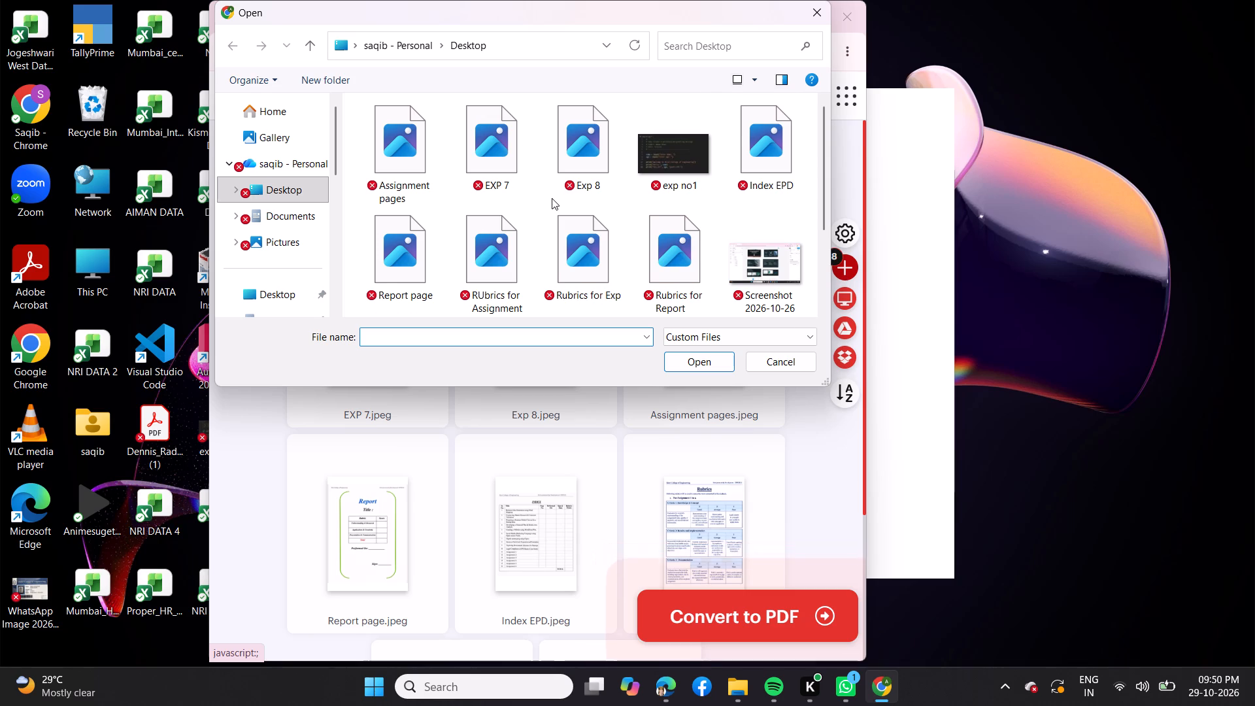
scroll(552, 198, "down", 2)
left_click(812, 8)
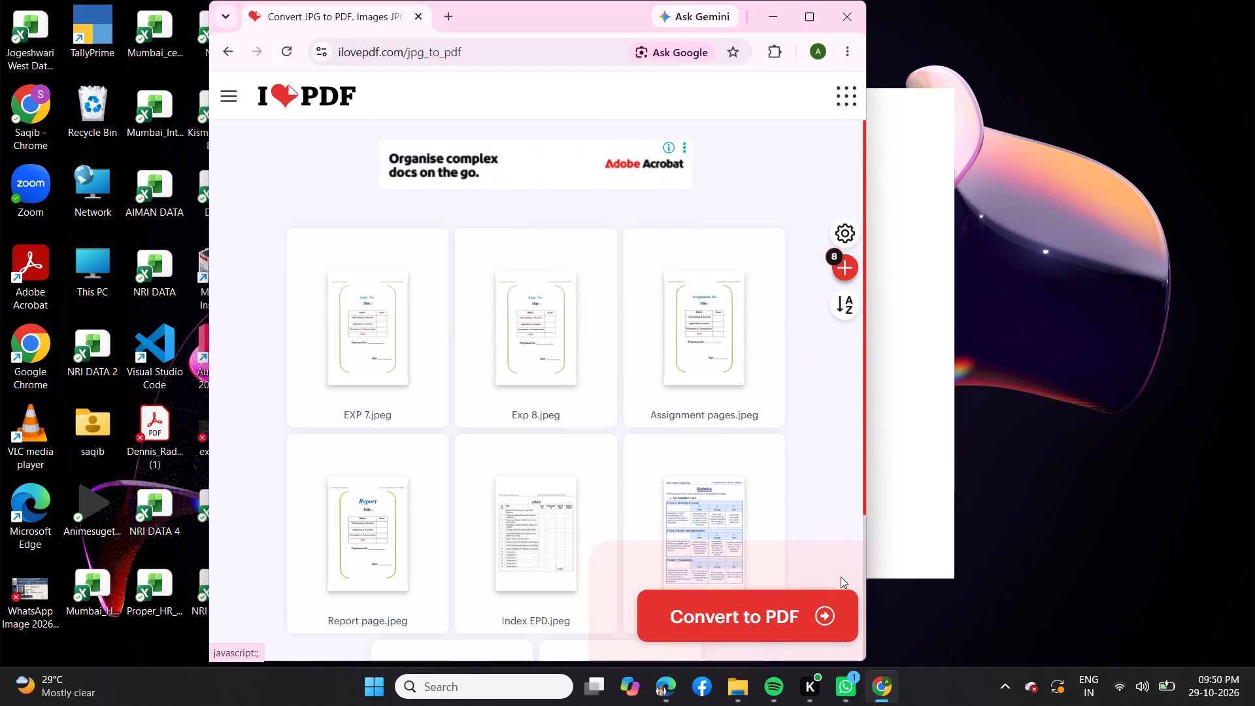
left_click(778, 638)
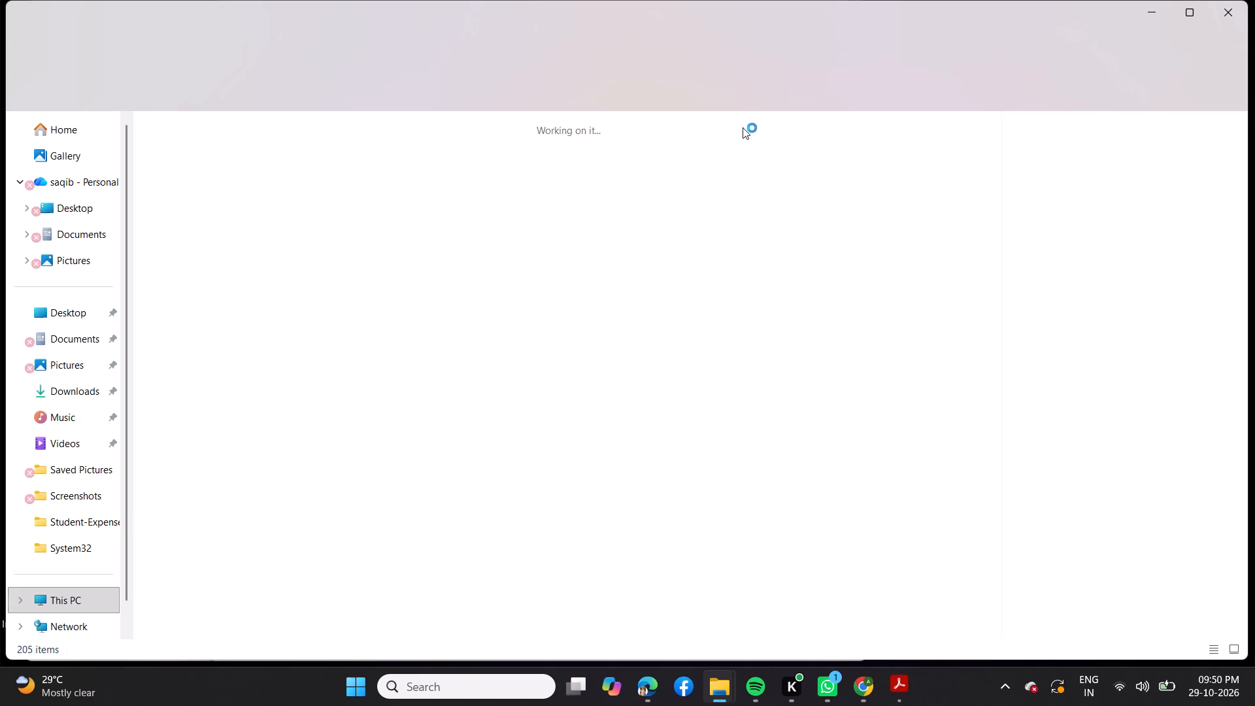
Look through the pages of the downloaded EXP 7 PDF and close it.
scroll(743, 127, "down", 1)
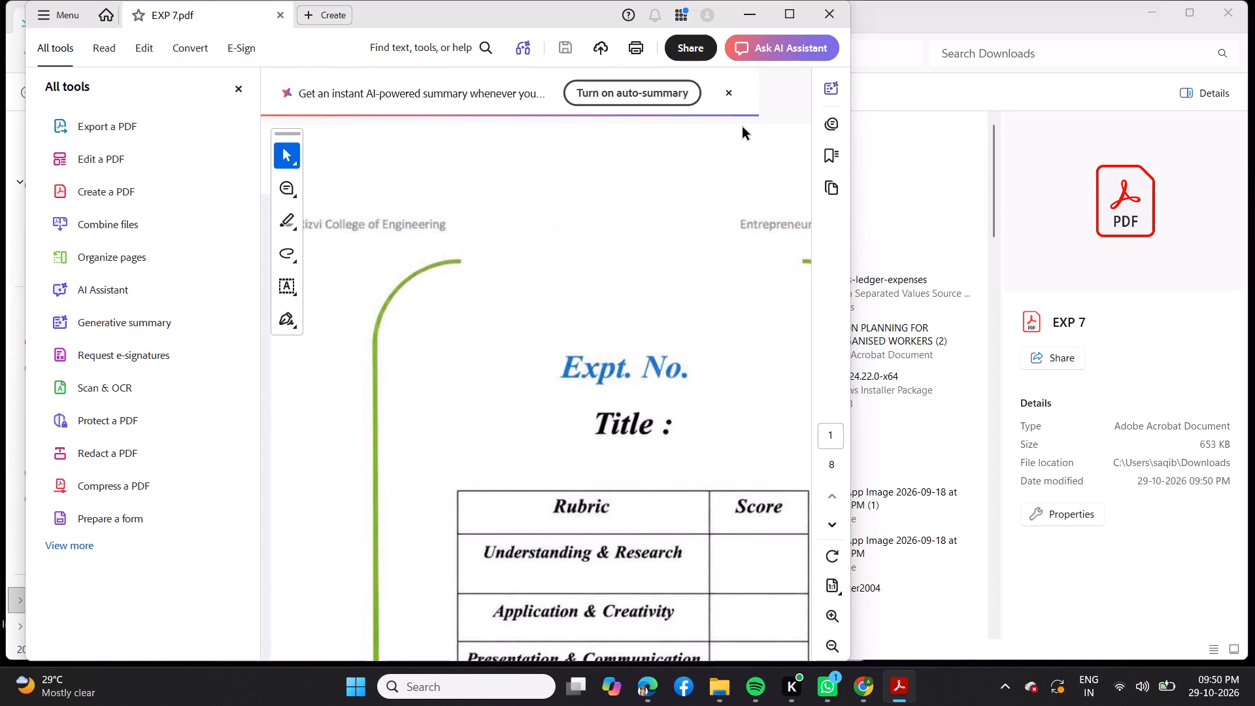
scroll(743, 127, "down", 15)
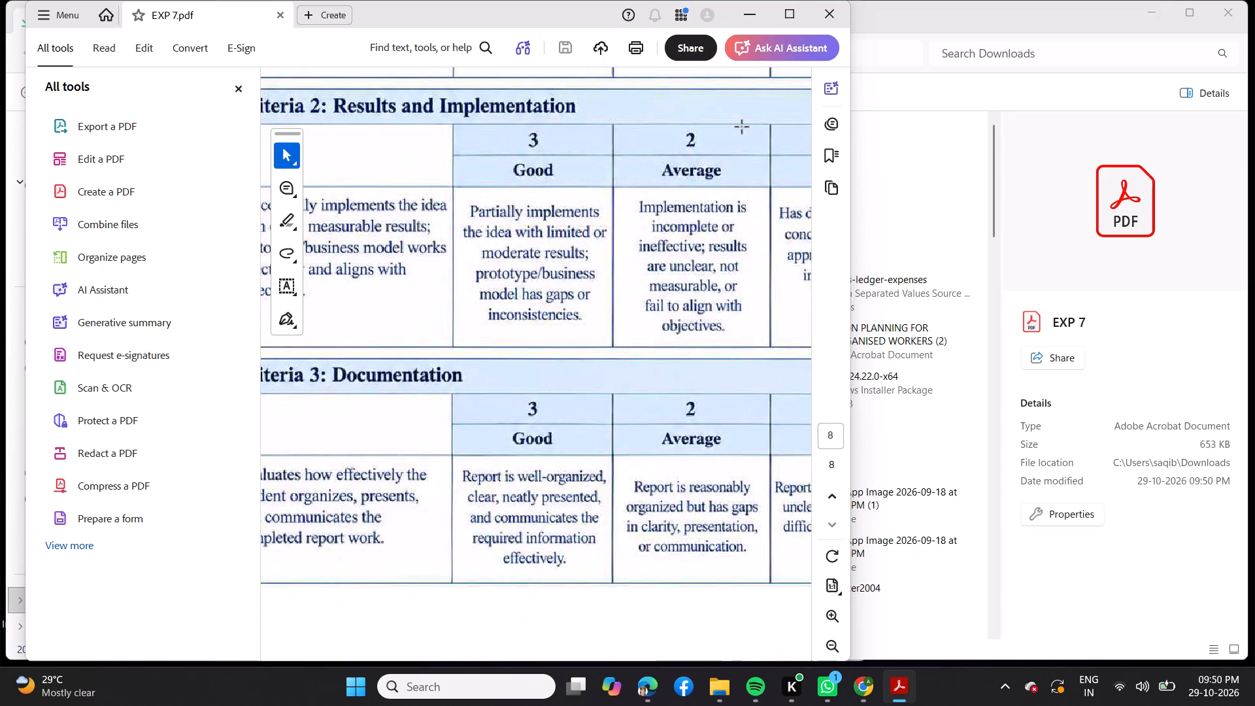
left_click(818, 9)
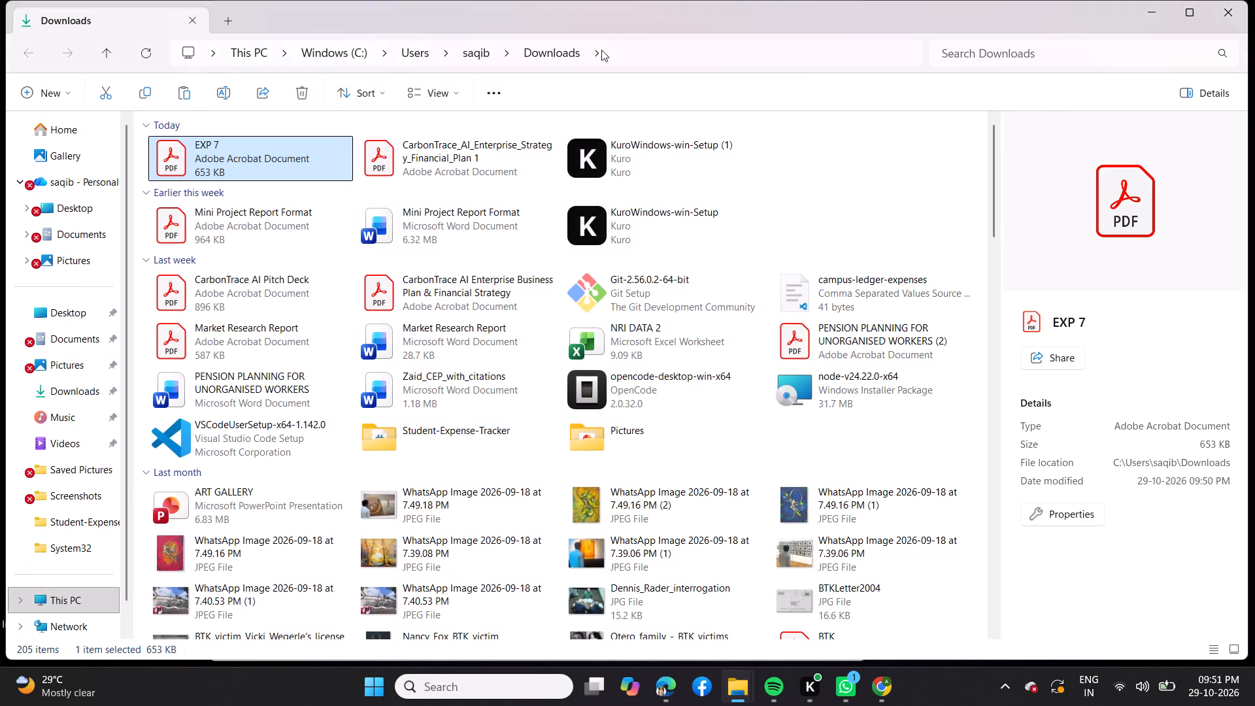
Copy the EXP 7 PDF from Downloads into the OneDrive Desktop folder.
right_click(333, 145)
left_click_drag(333, 145, 286, 153)
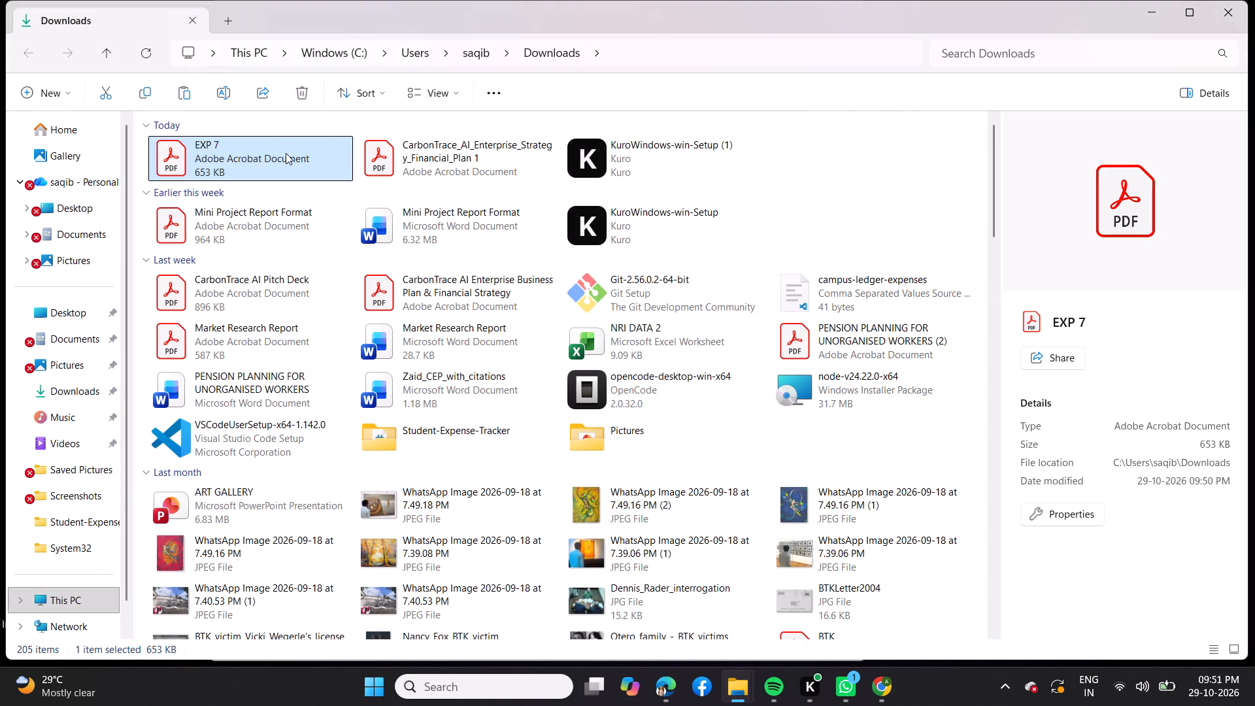
right_click(286, 153)
left_click(369, 178)
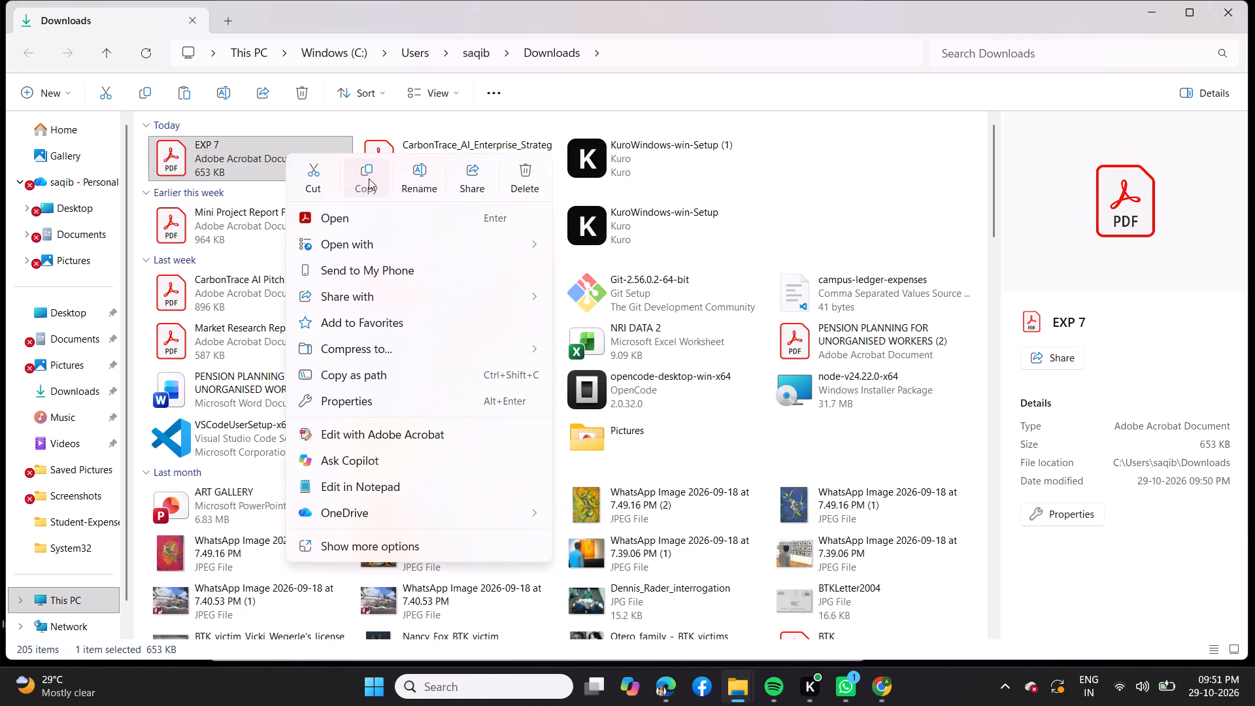
left_click(82, 201)
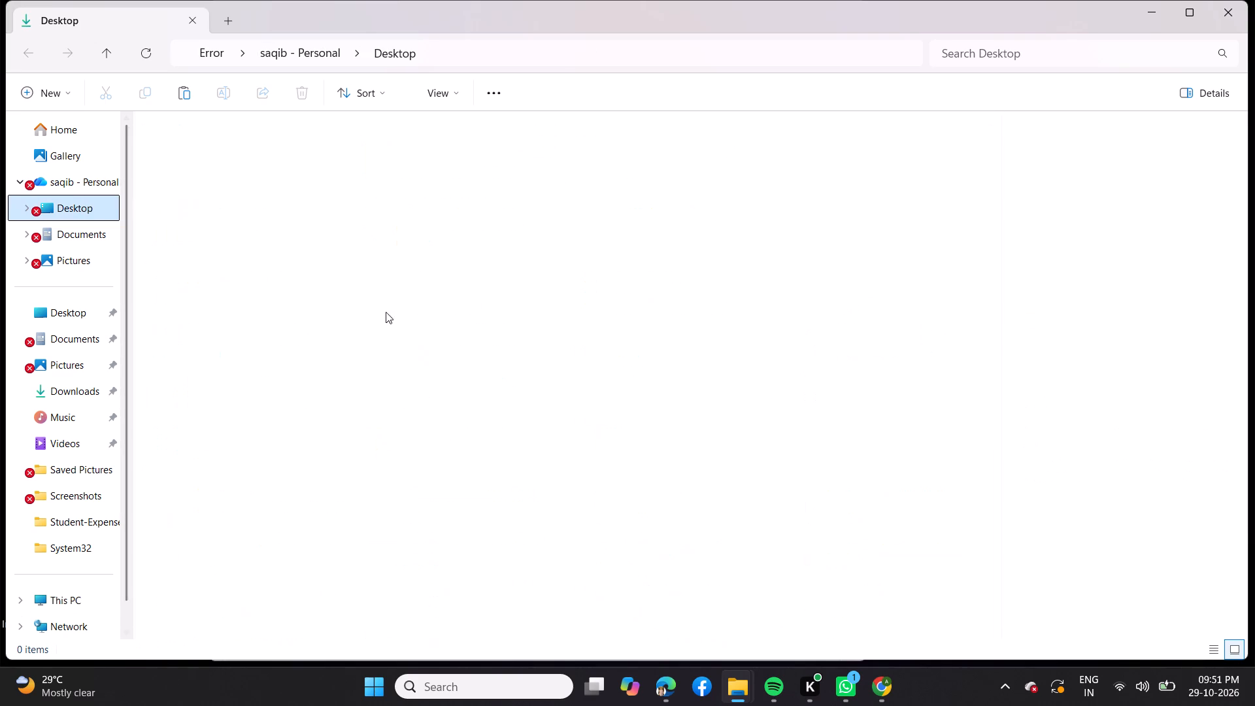
scroll(812, 435, "down", 4)
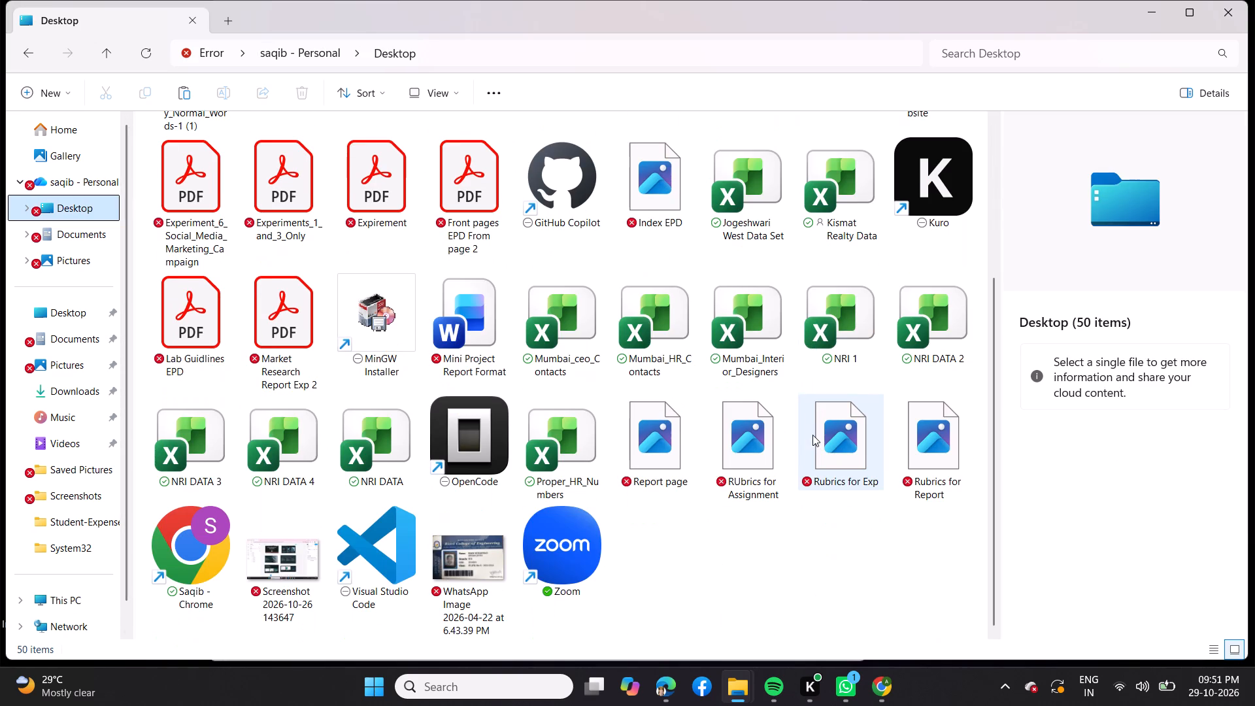
left_click(650, 564)
key("ctrl+v")
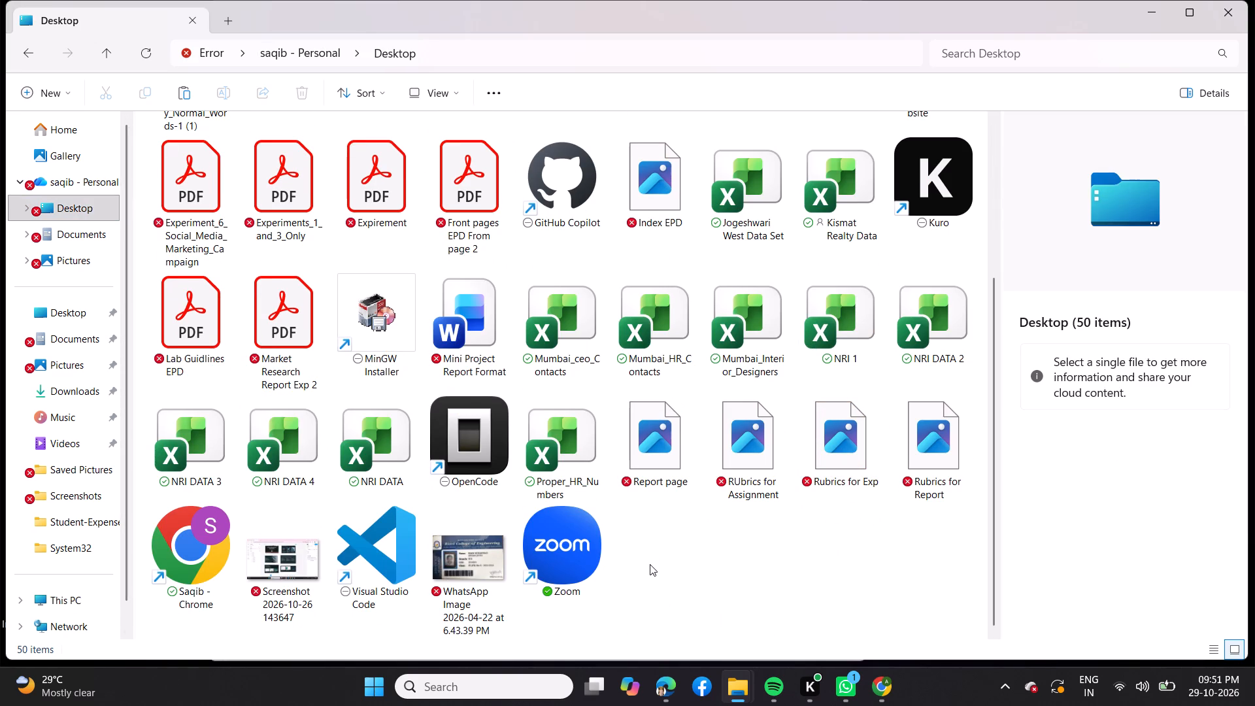
Open the EXP 7 PDF copy in the Desktop folder, check its pages through to the end, and close it.
scroll(822, 580, "up", 1)
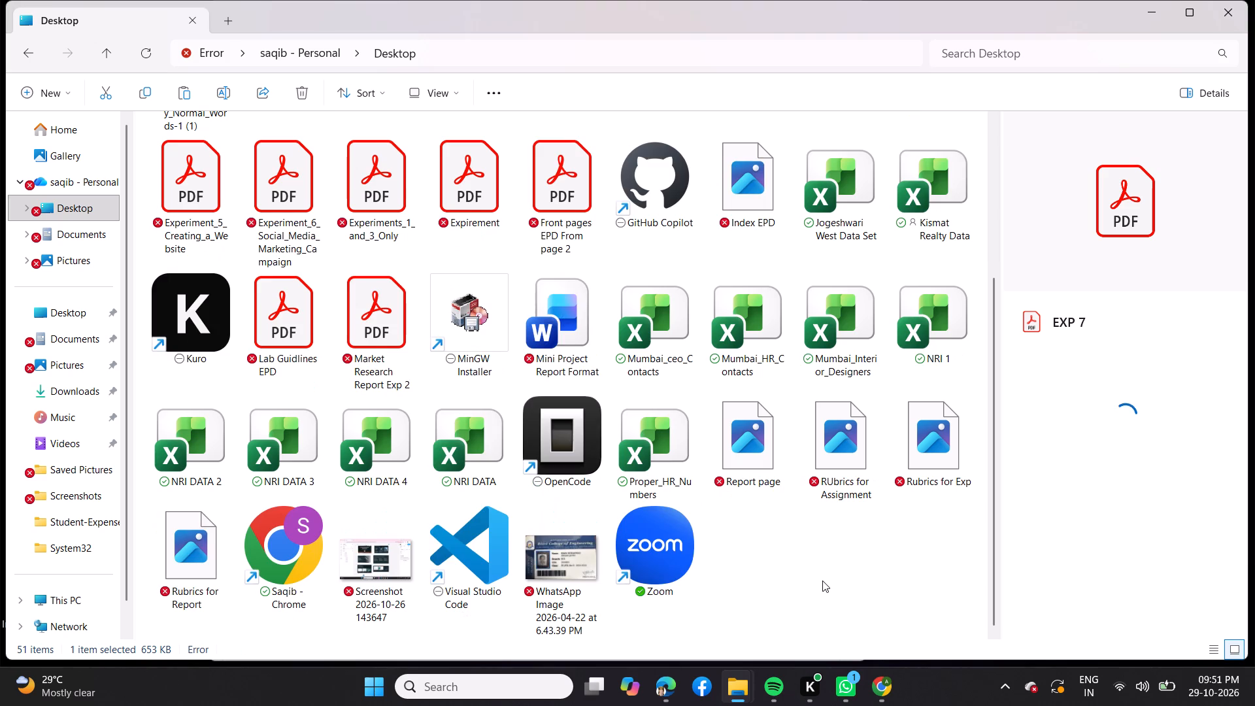
scroll(822, 580, "up", 4)
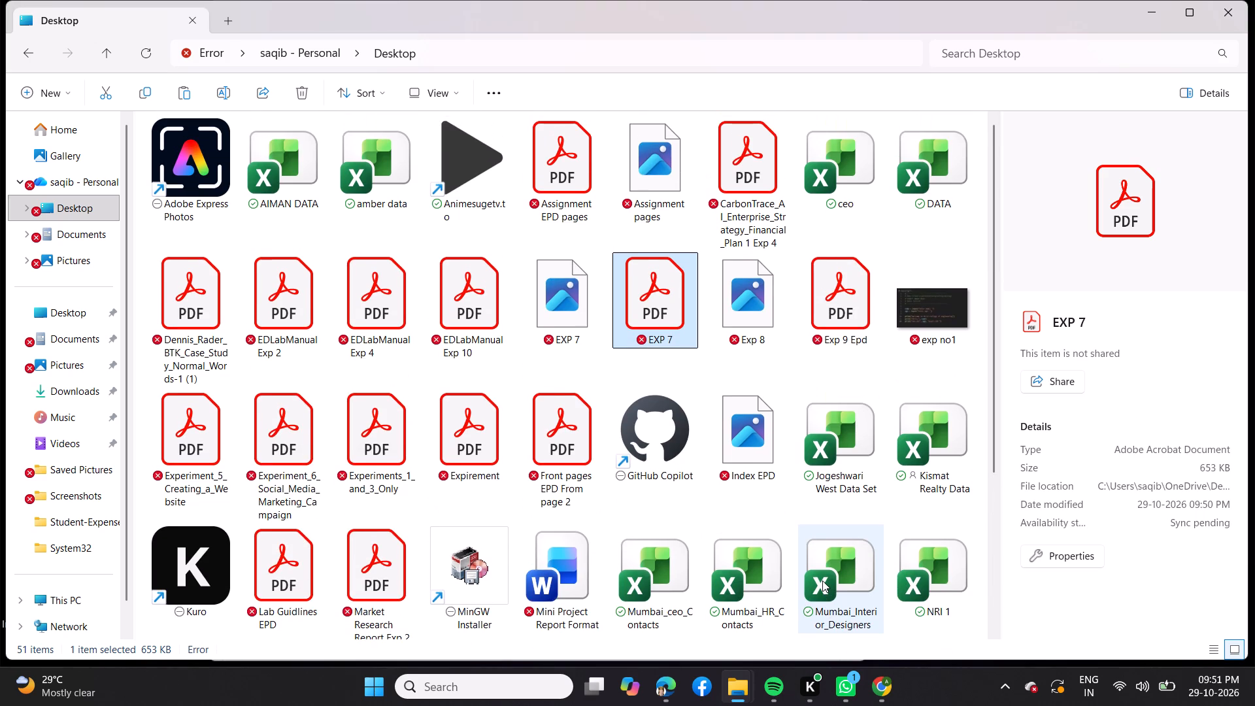
scroll(822, 580, "down", 4)
scroll(822, 580, "up", 4)
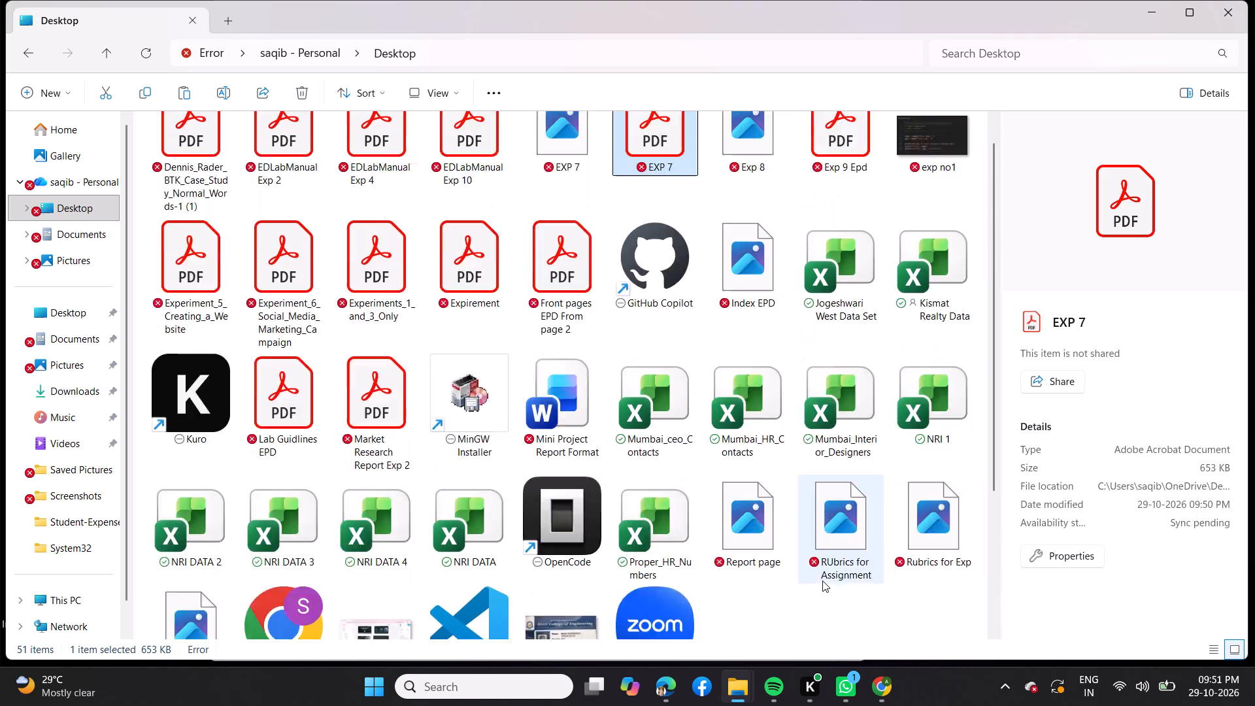
scroll(822, 580, "up", 4)
double_click(682, 312)
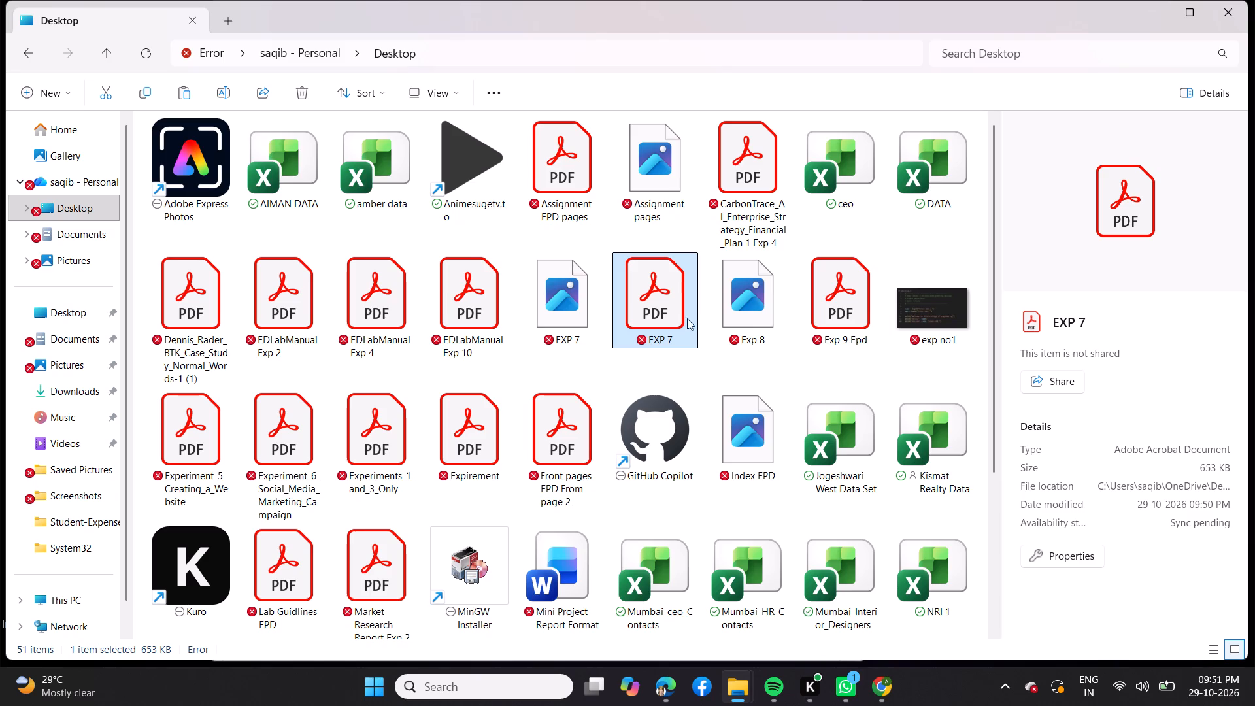
scroll(609, 312, "down", 3)
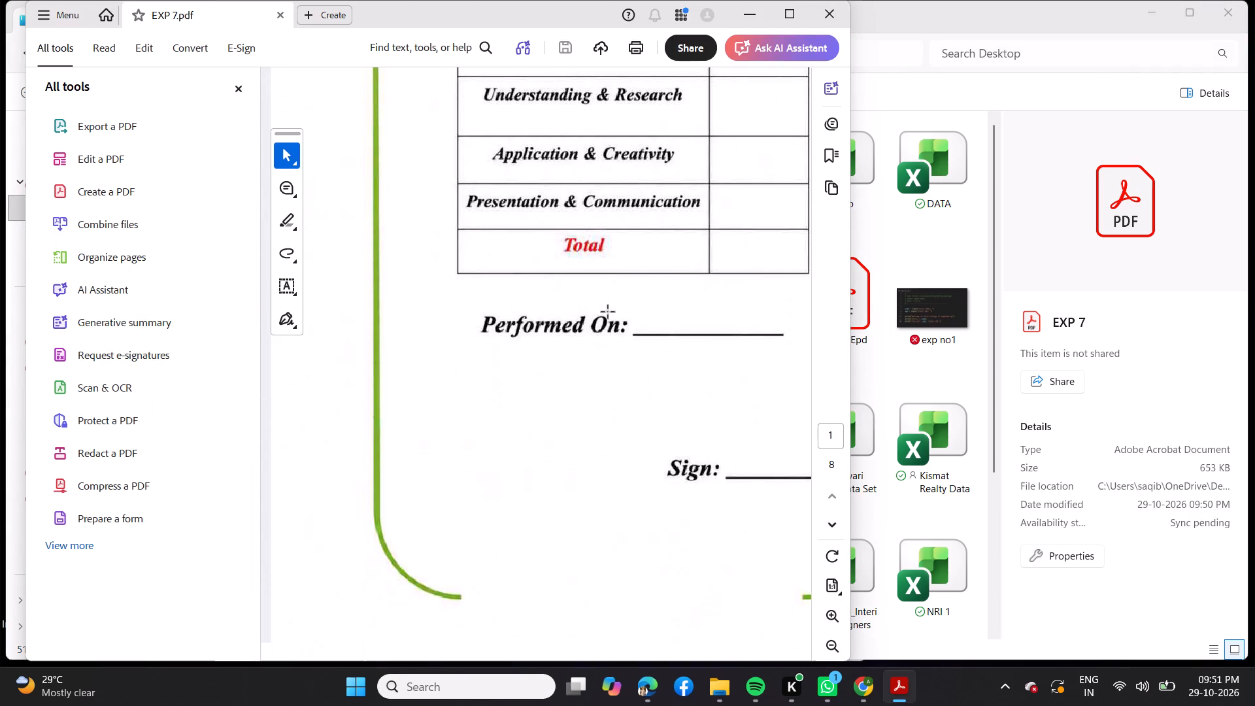
scroll(609, 312, "down", 15)
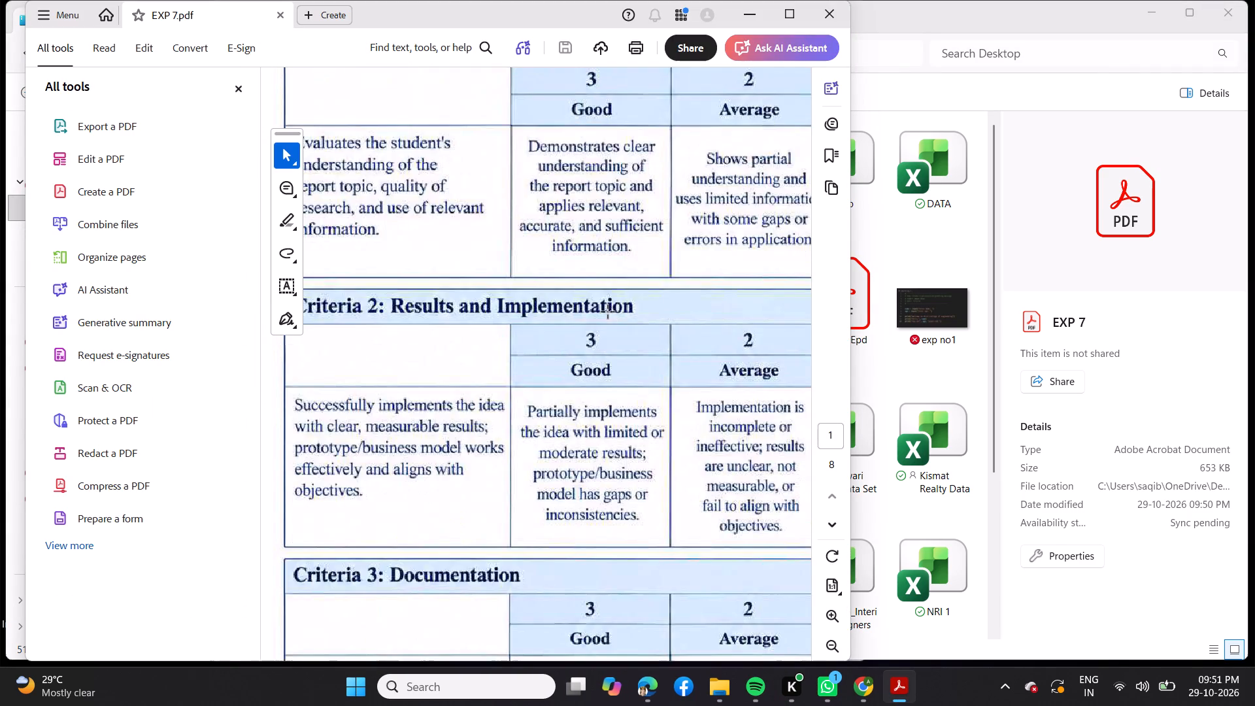
left_click(816, 5)
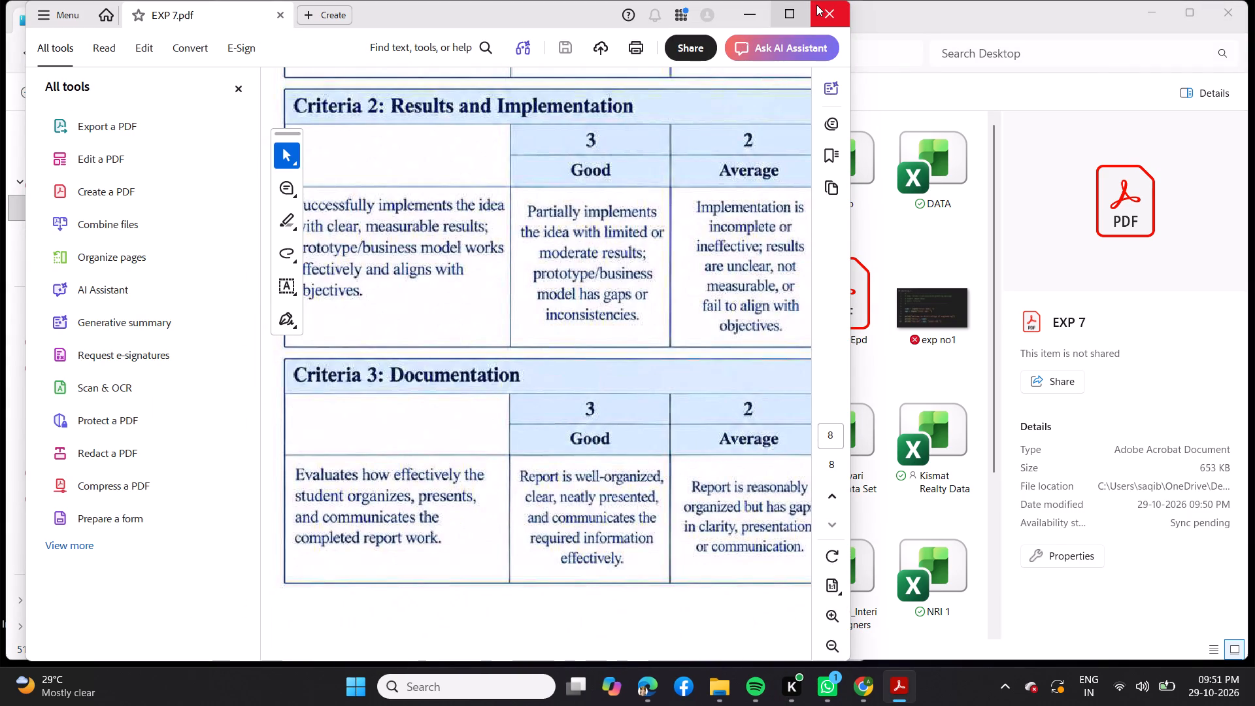
left_click(816, 5)
Rename the EXP 7 PDF in the Desktop folder as "Merge of jpg".
right_click(678, 284)
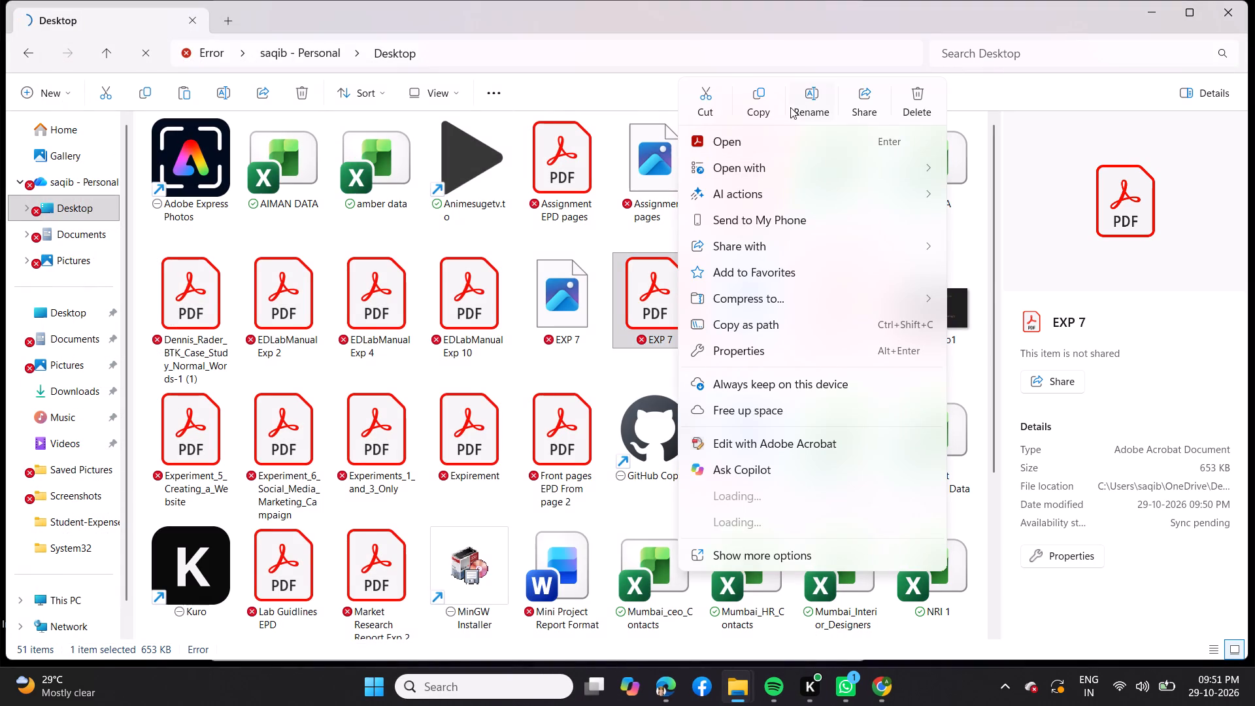
left_click(806, 95)
key("BackSpace")
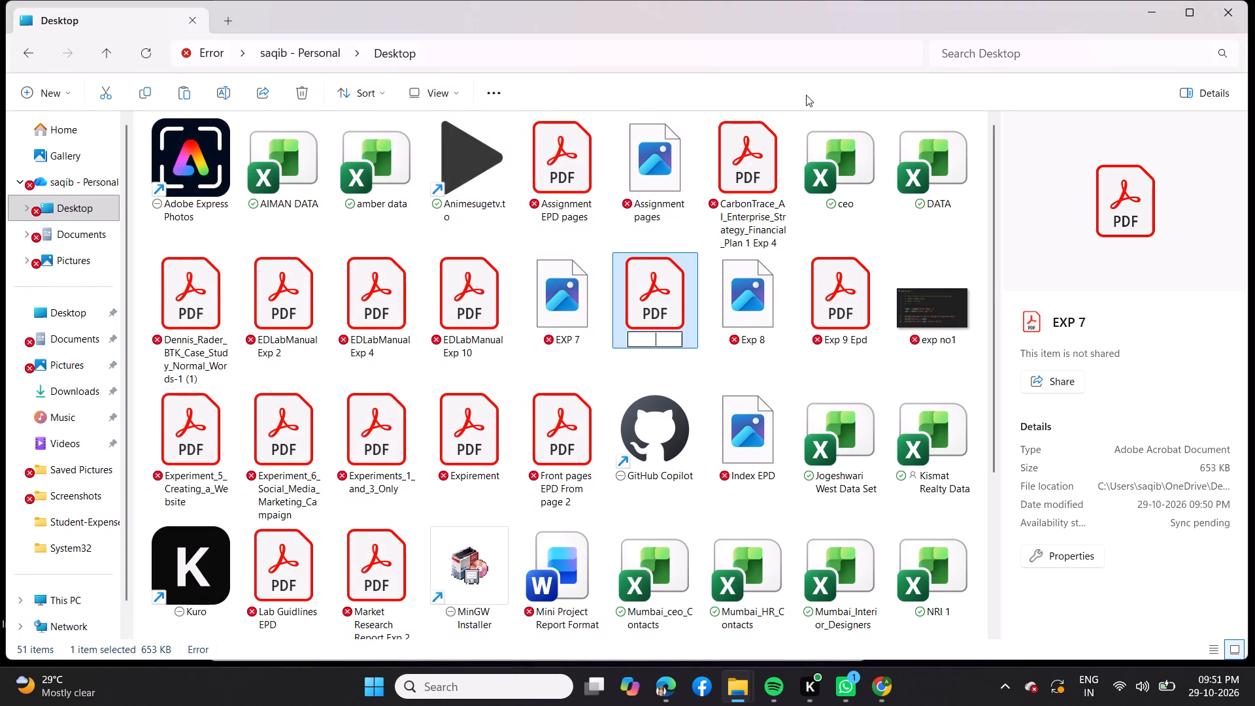
type("Merge of")
key("space")
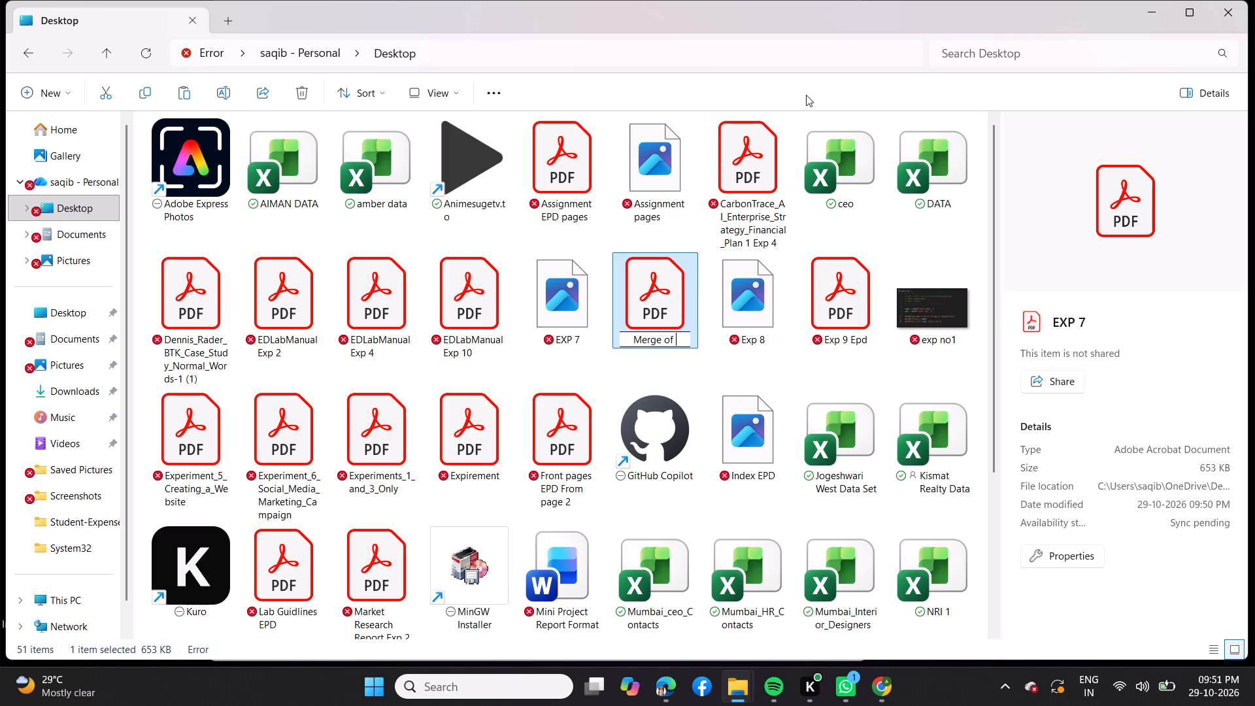
type("jpg")
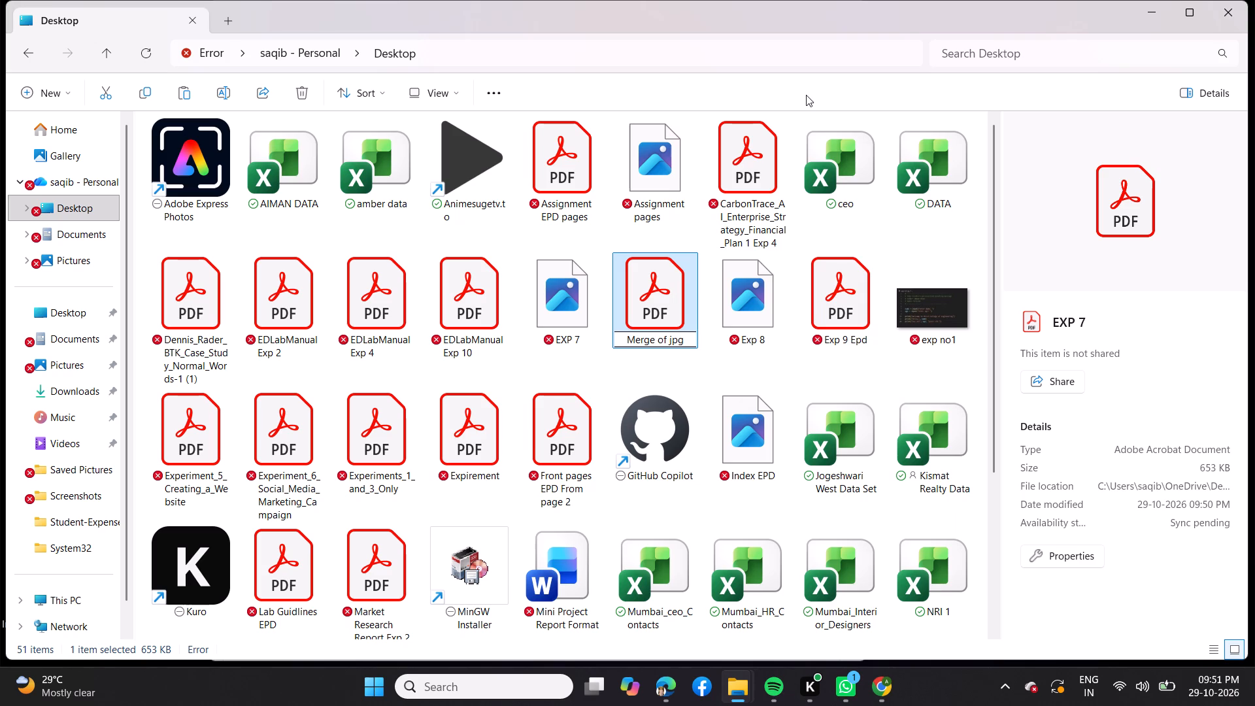
key("Return")
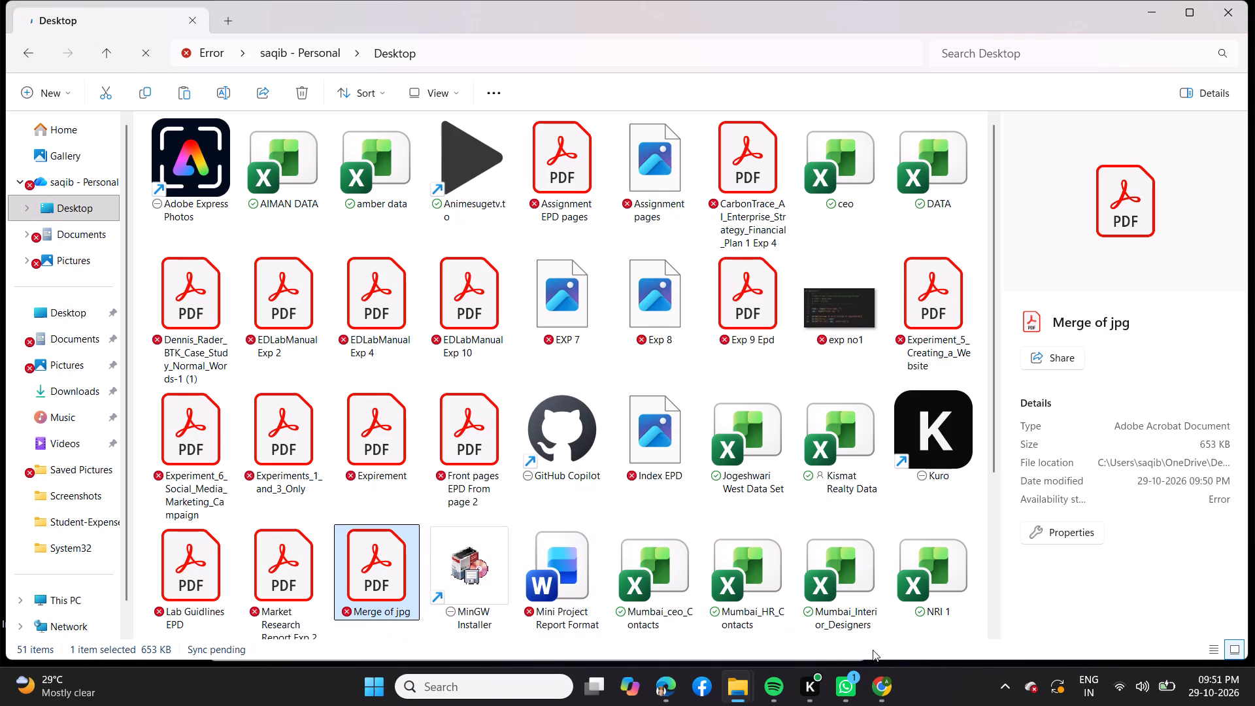
Switch to Chrome and close the iLovePDF download page.
left_click(882, 677)
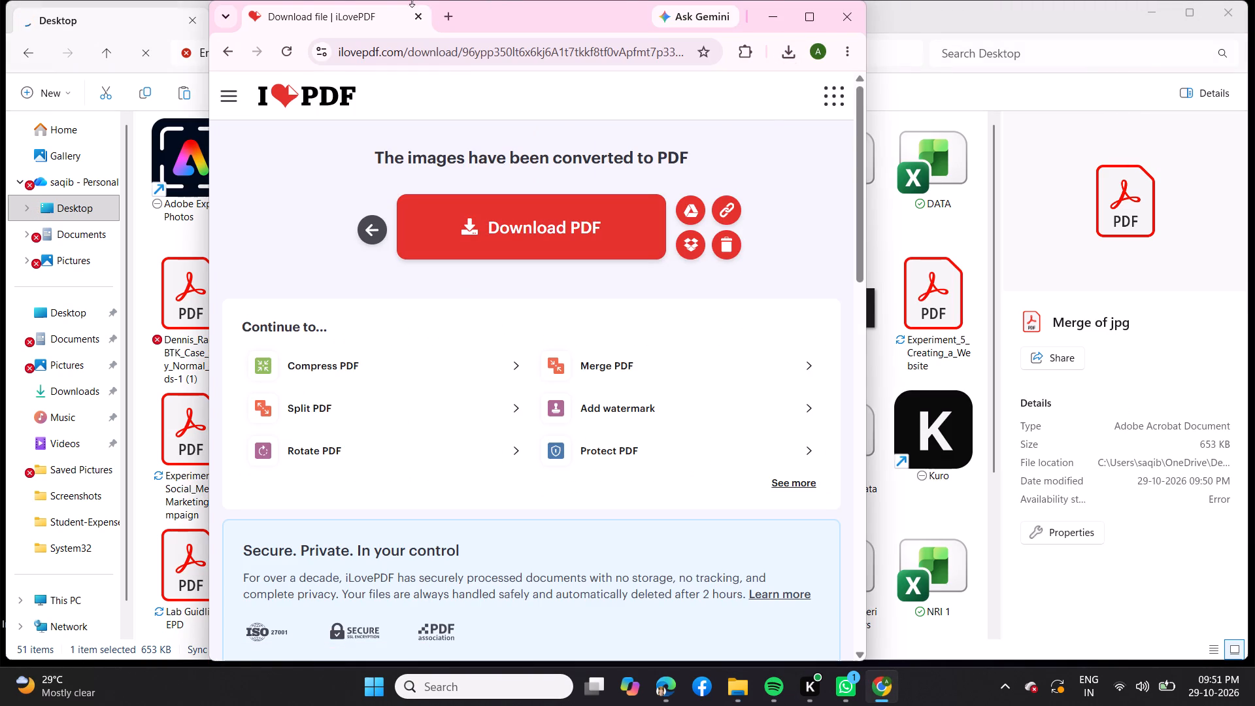
left_click(414, 17)
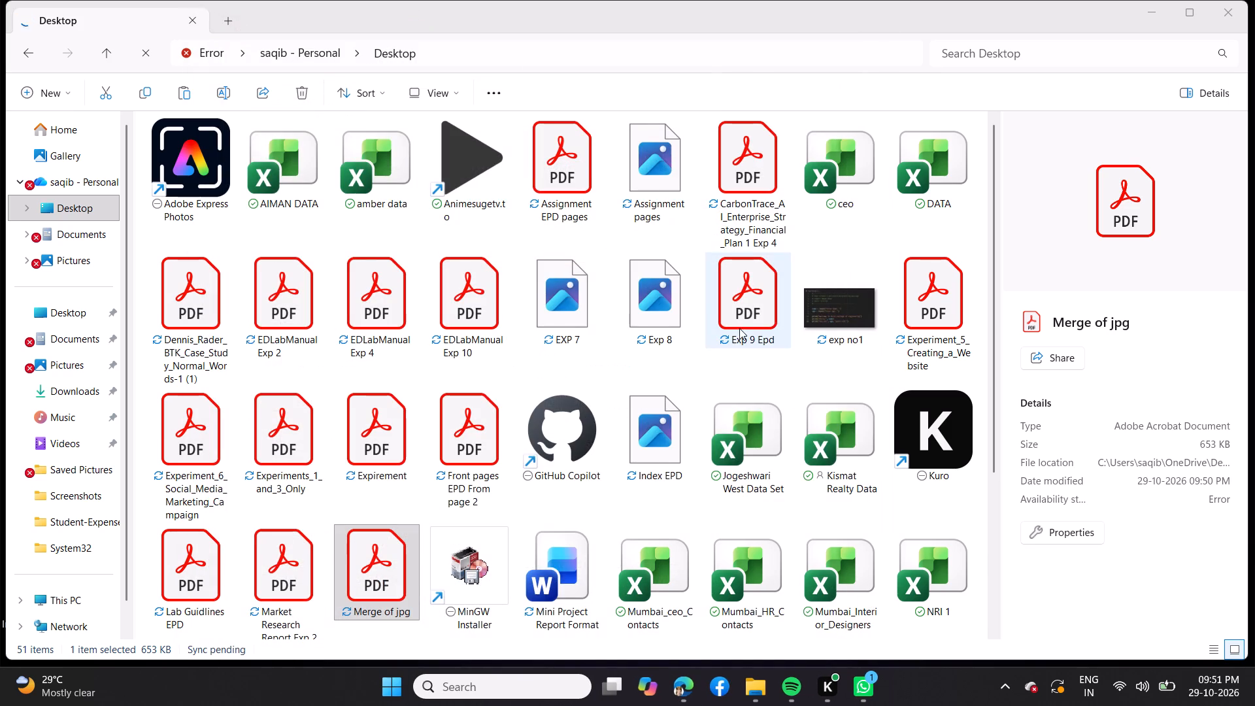
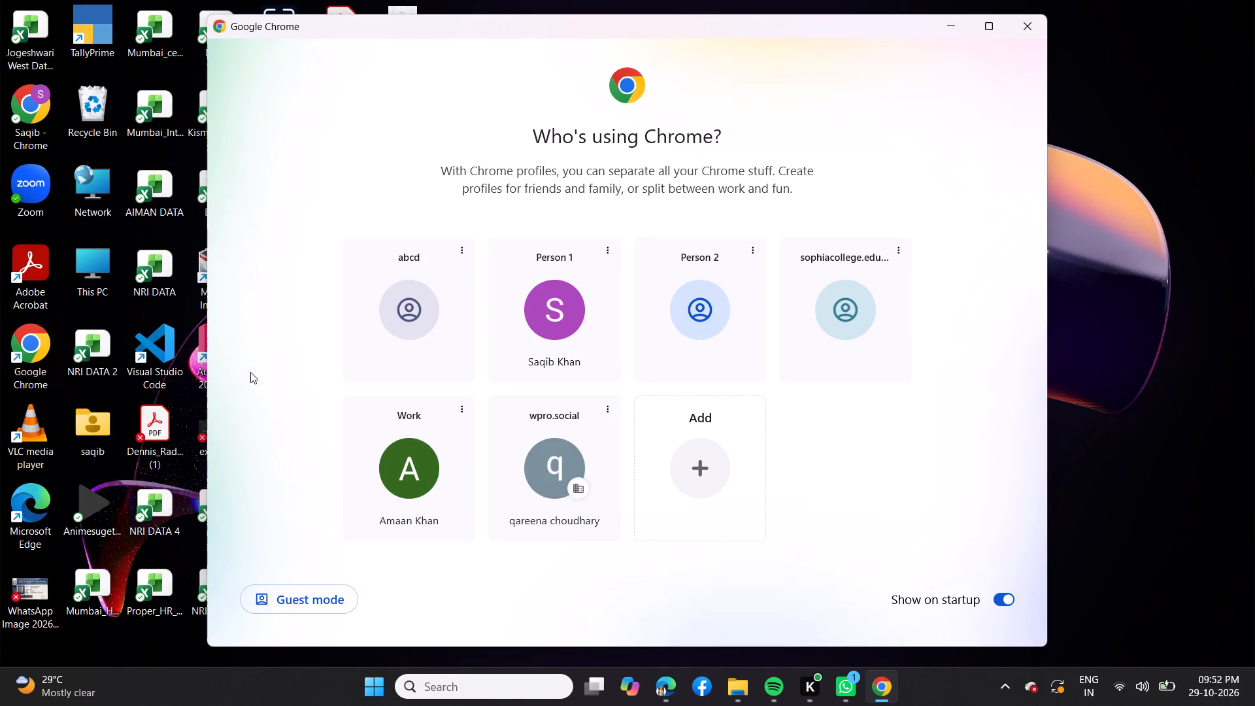
Open Chrome in the Work profile, search Google for "pdf merge" and open iLovePDF's Merge PDF page.
left_click(434, 462)
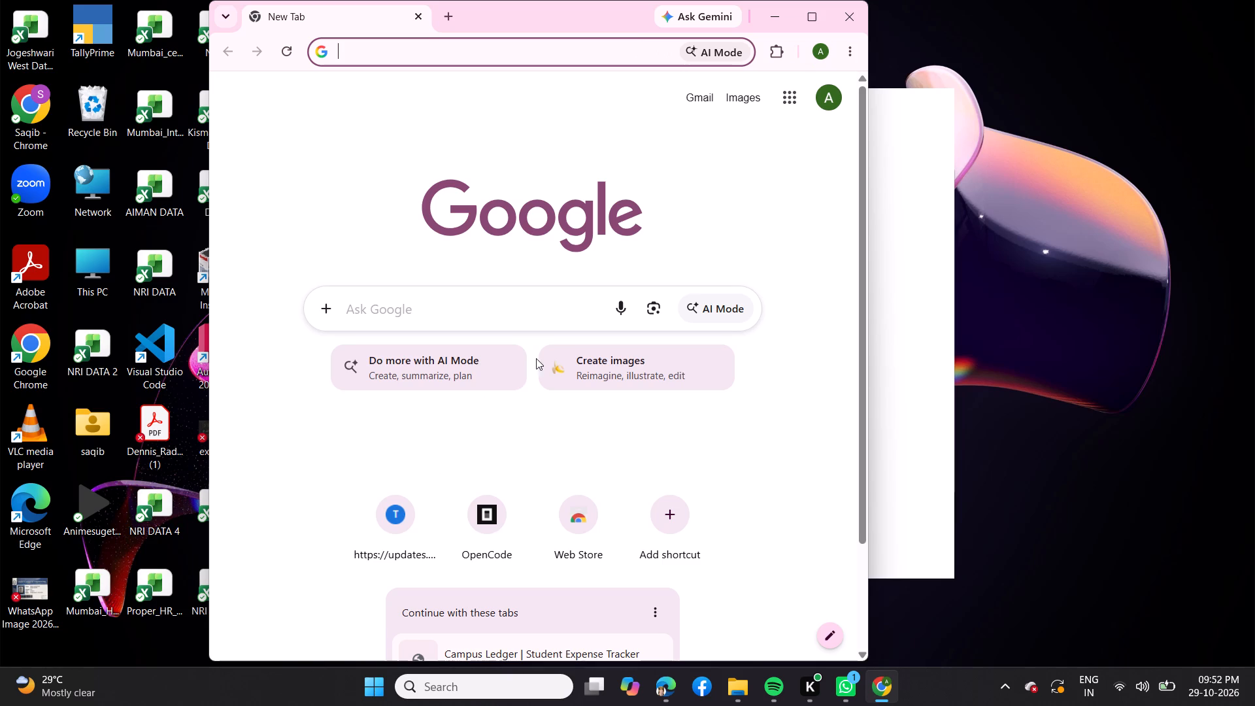
left_click(454, 331)
left_click(458, 311)
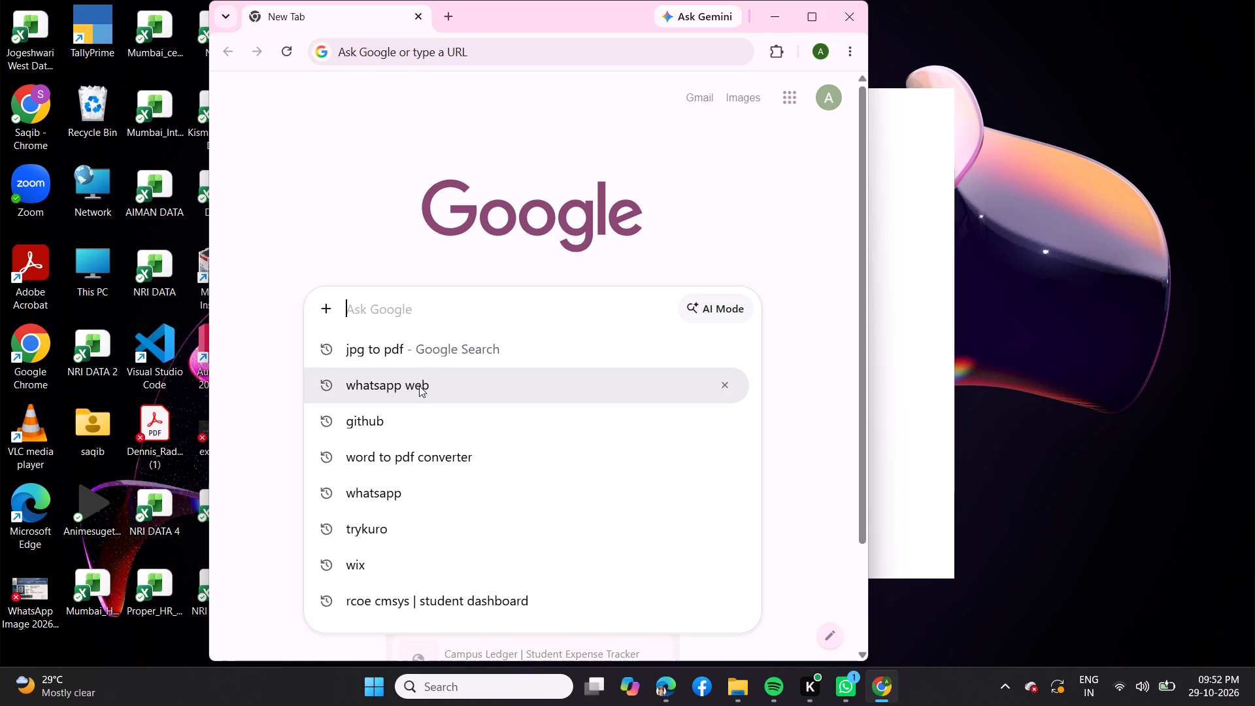
left_click(413, 315)
key("p")
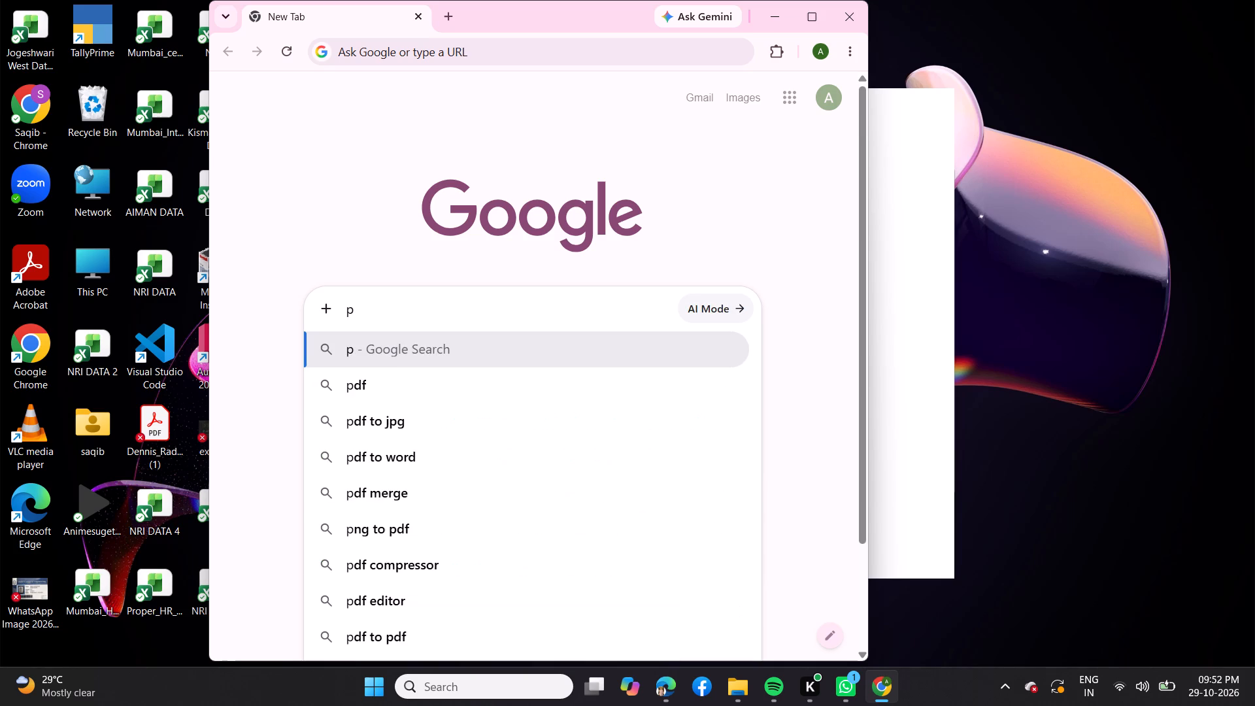
type("df mer")
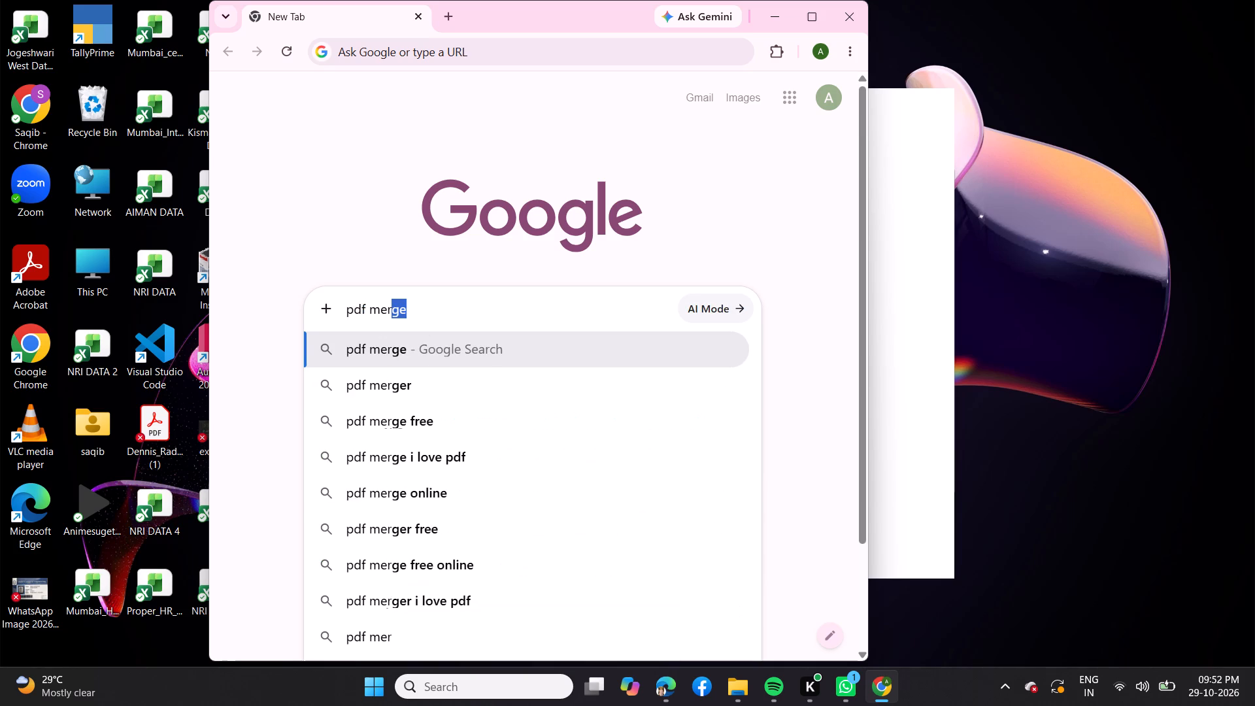
left_click(426, 352)
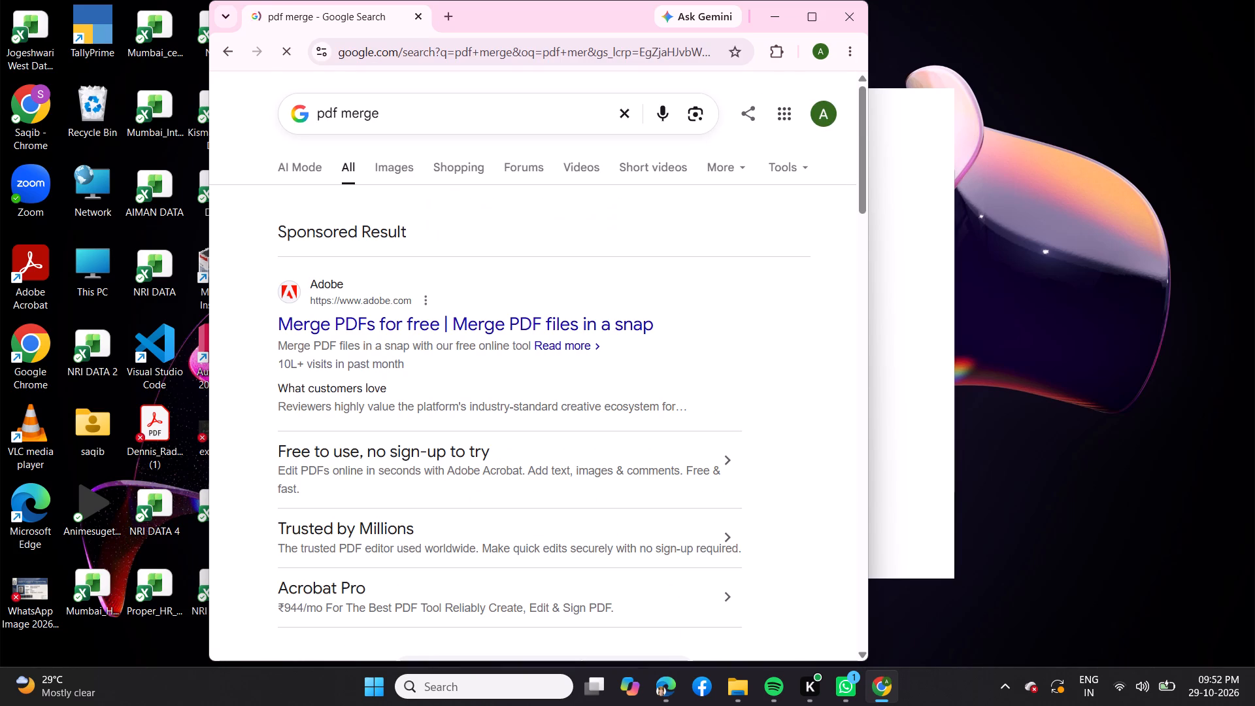
scroll(492, 526, "down", 3)
left_click(448, 553)
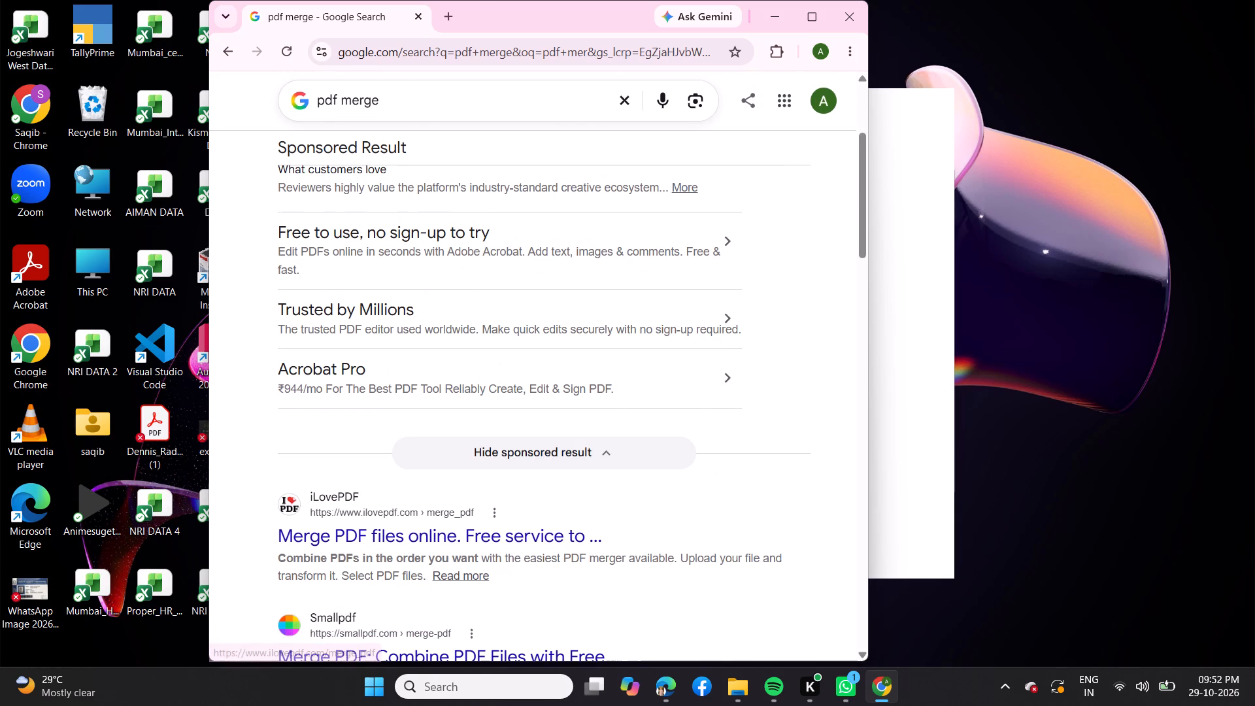
left_click(446, 547)
left_click(444, 539)
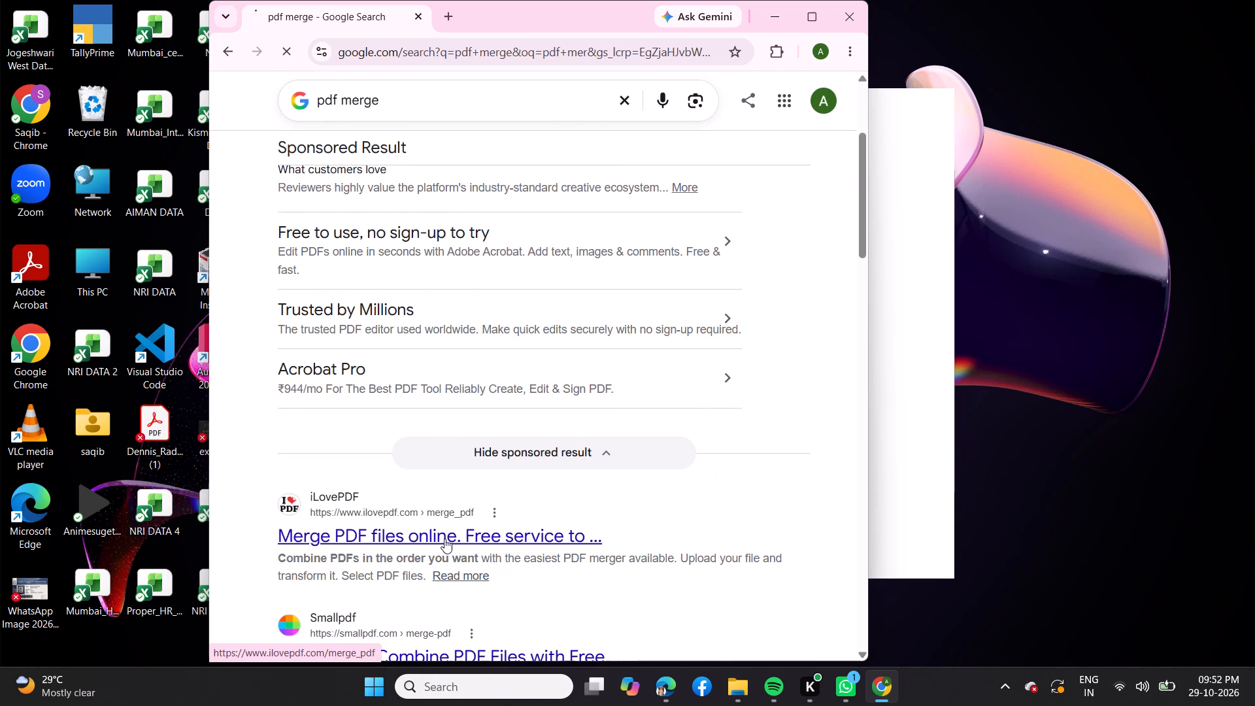
Load "Front pages EPD From page 2" from the Desktop folder as the first PDF to merge.
left_click(612, 293)
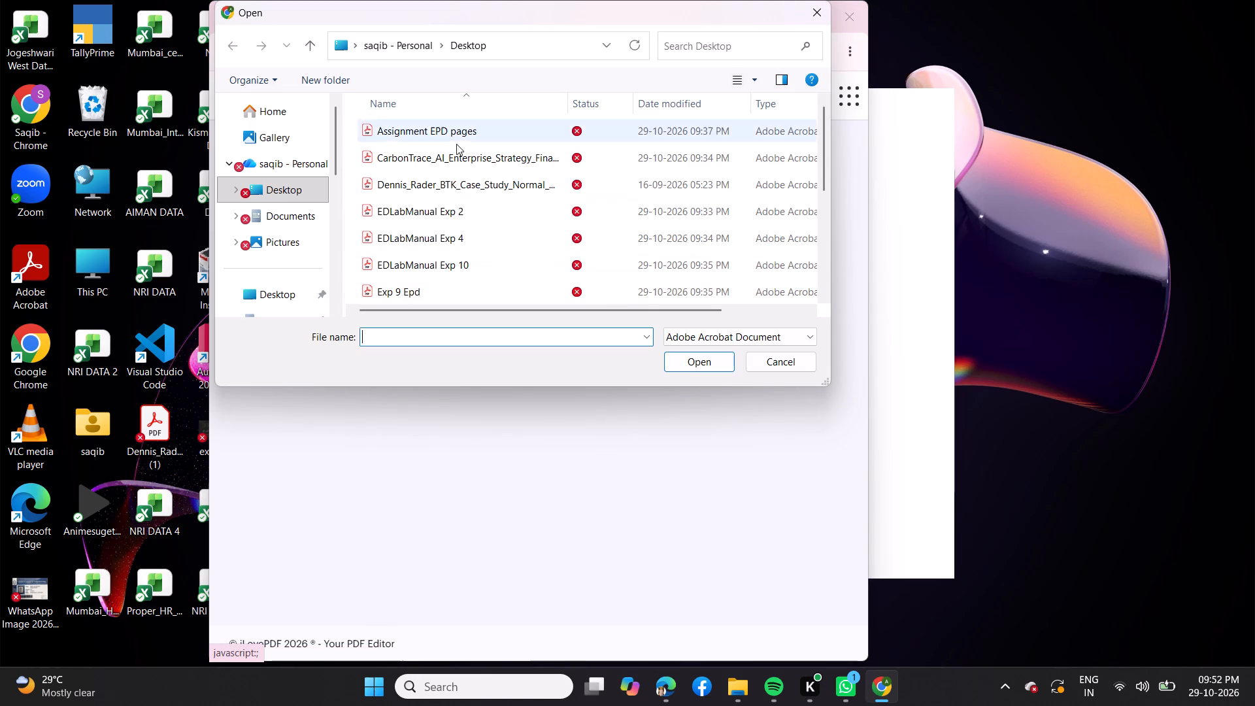
scroll(456, 148, "up", 1)
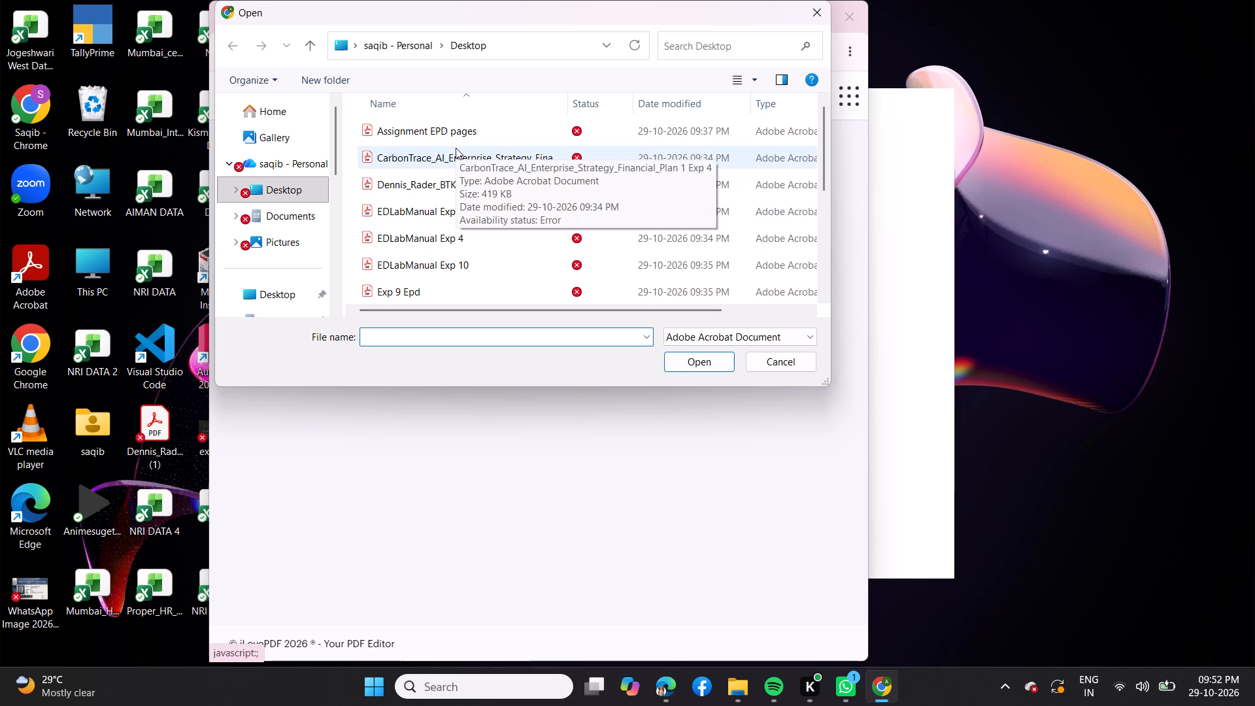
scroll(456, 148, "down", 2)
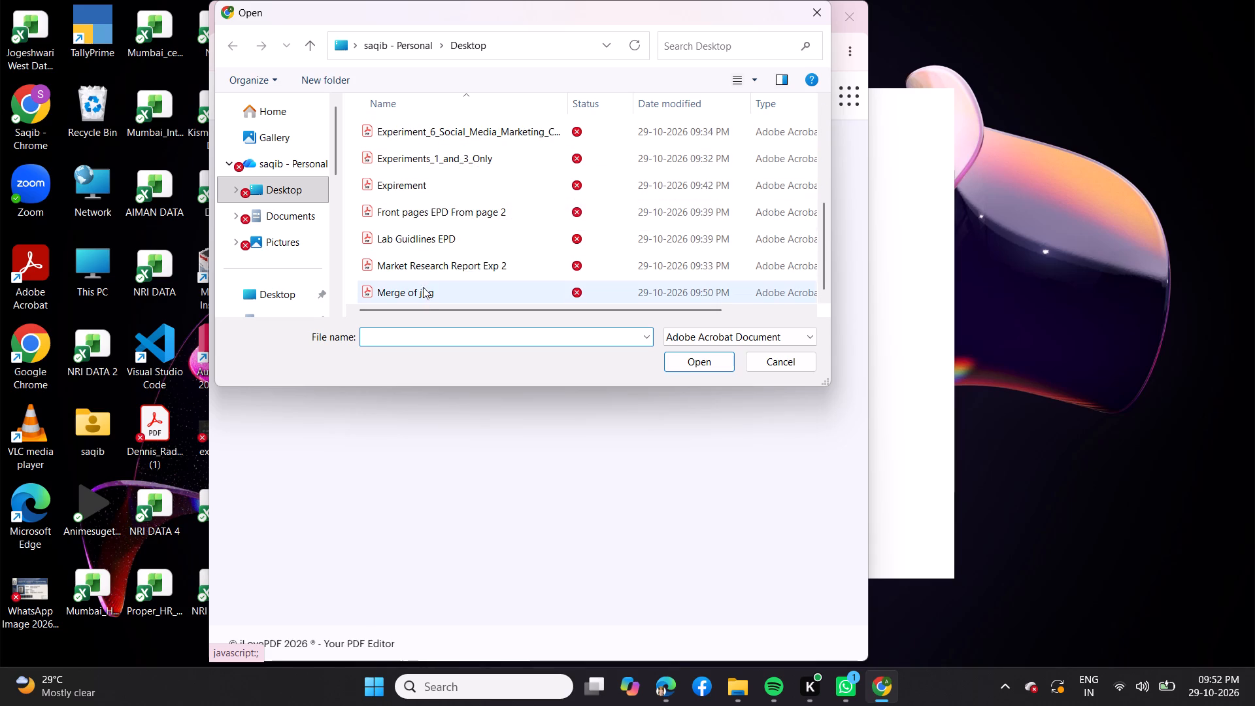
left_click(450, 216)
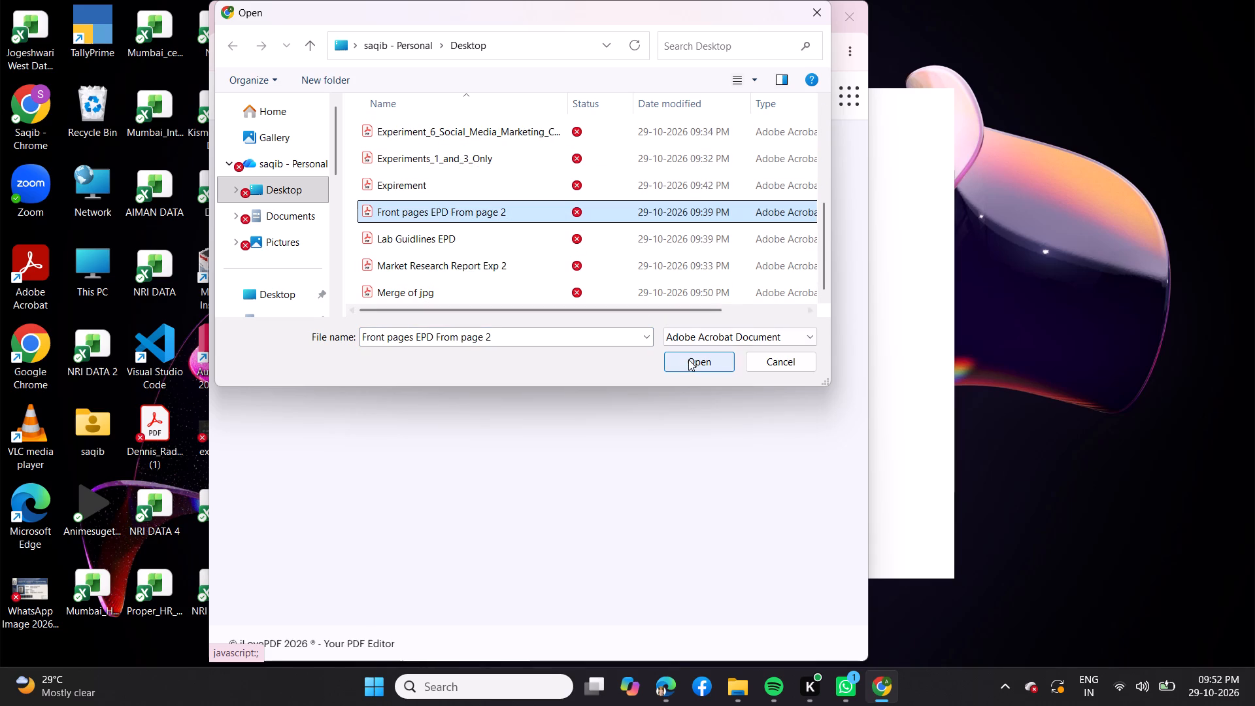
left_click(688, 360)
Add "Lab Guidlines EPD" from the Desktop folder to the files to merge.
left_click(839, 224)
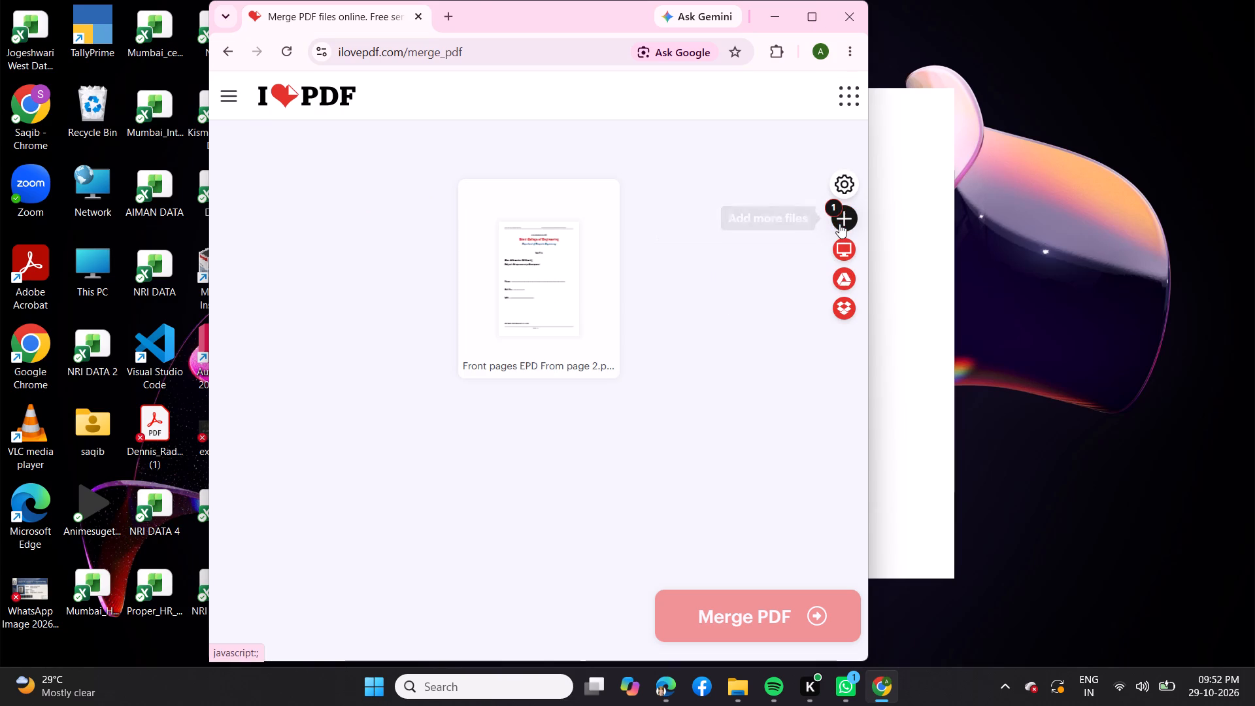
scroll(454, 247, "down", 4)
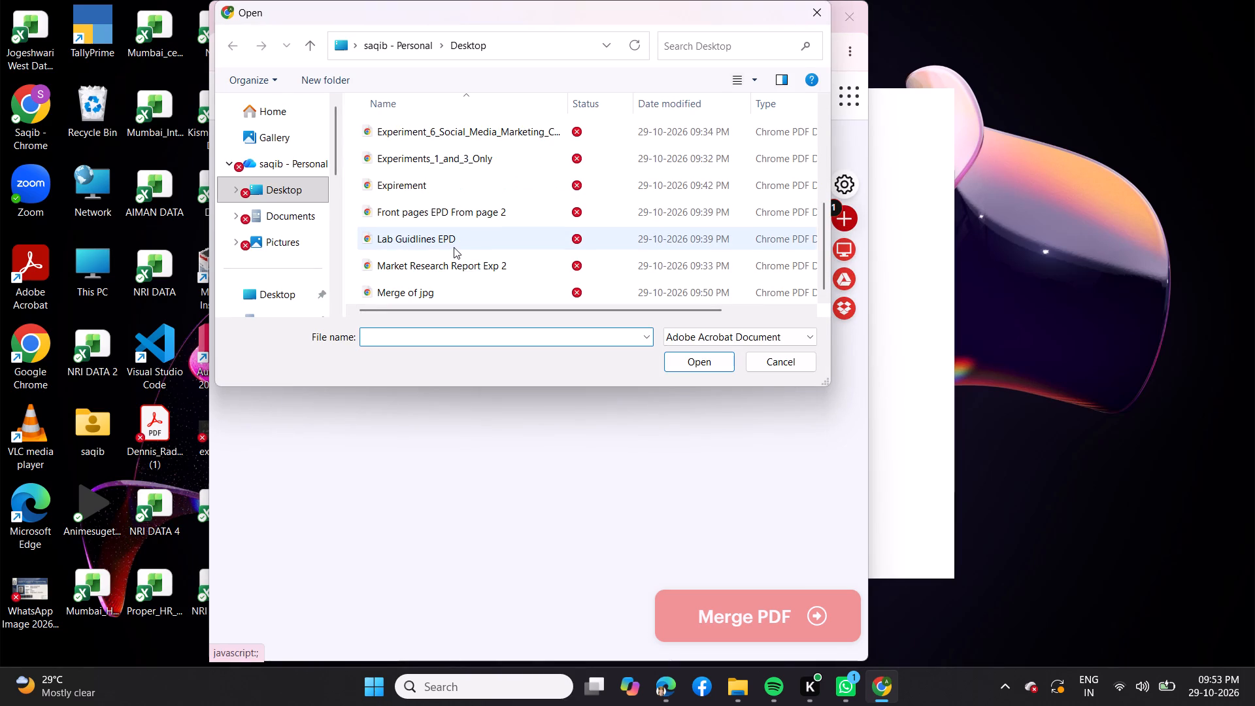
left_click(454, 247)
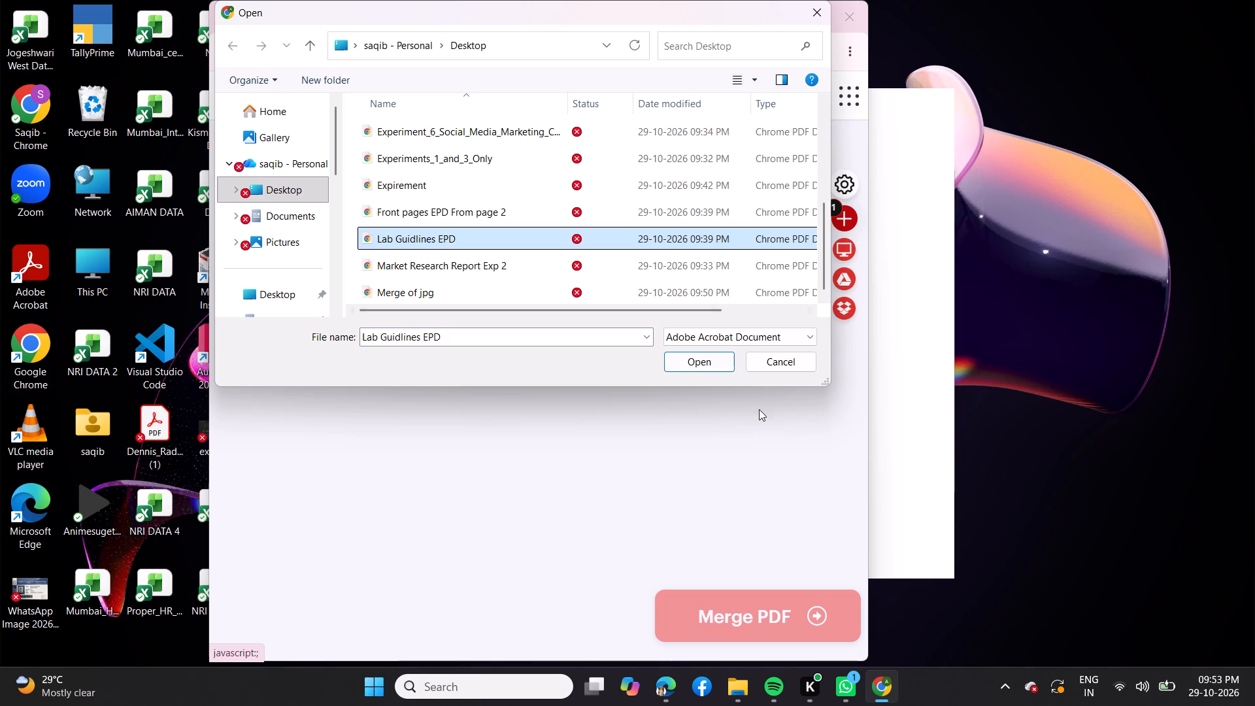
left_click(728, 362)
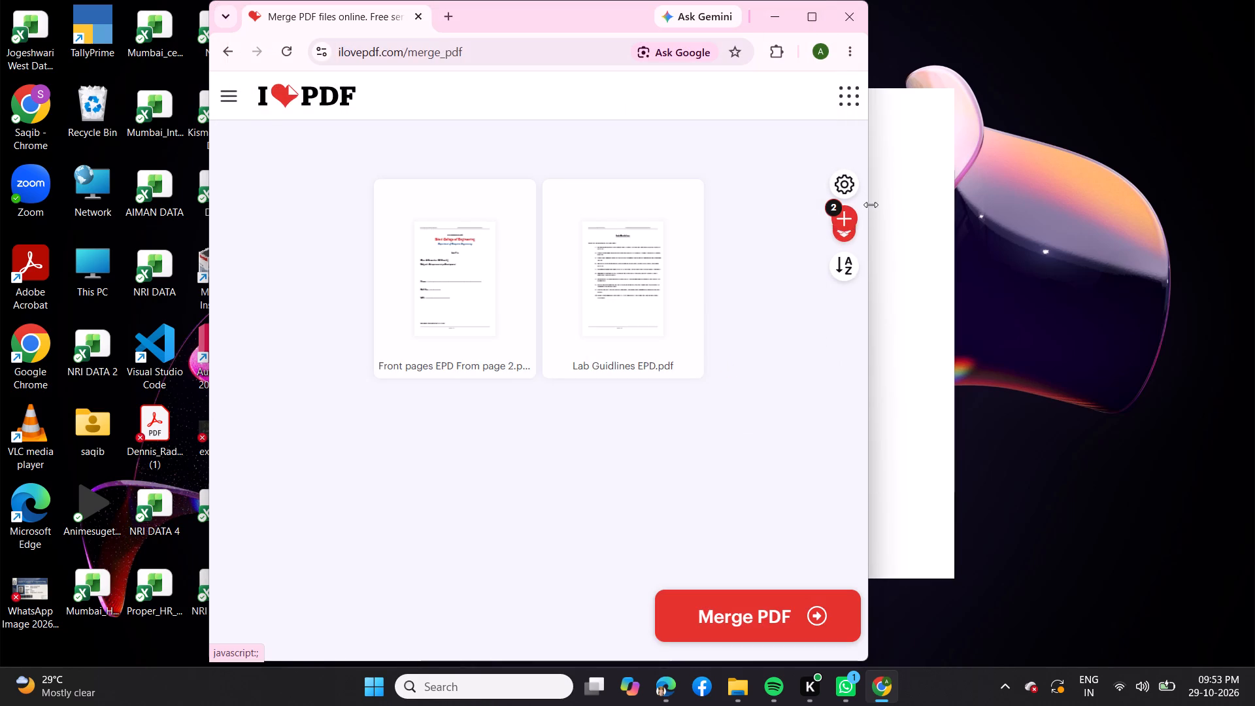
Add "Merge of jpg" from the Desktop folder as the third PDF to merge.
left_click(846, 212)
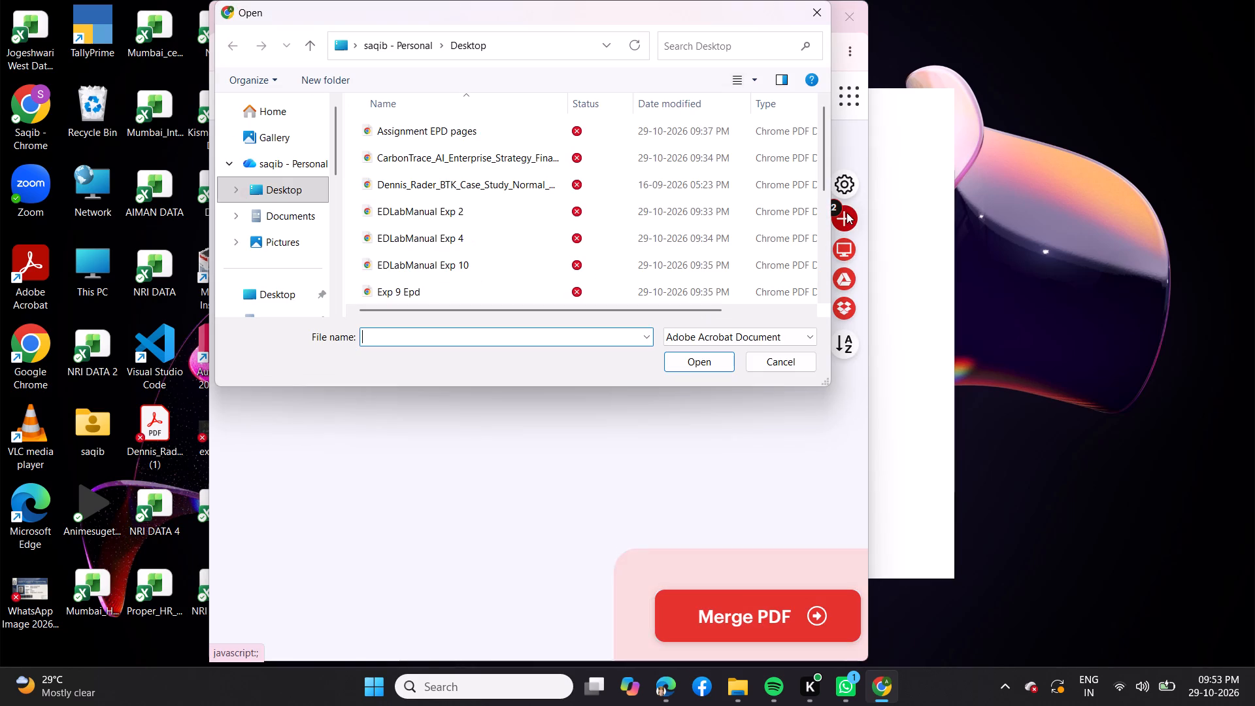
scroll(520, 196, "up", 7)
scroll(520, 196, "down", 5)
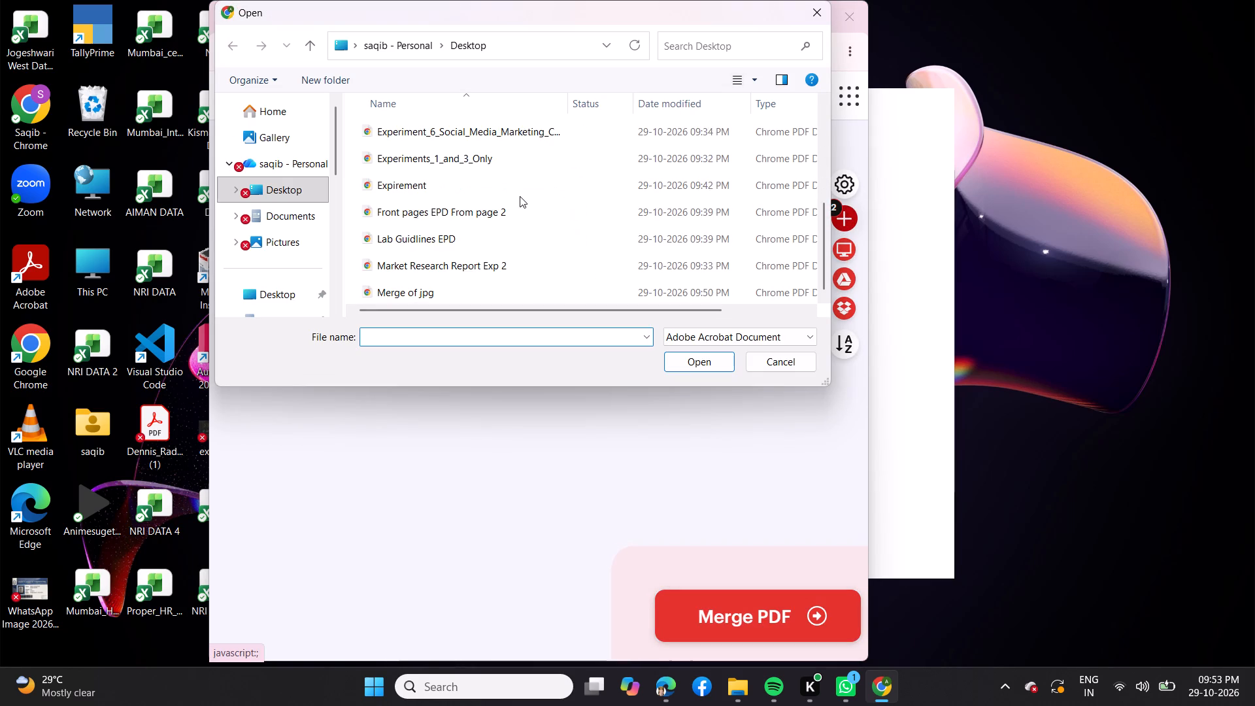
scroll(520, 196, "down", 3)
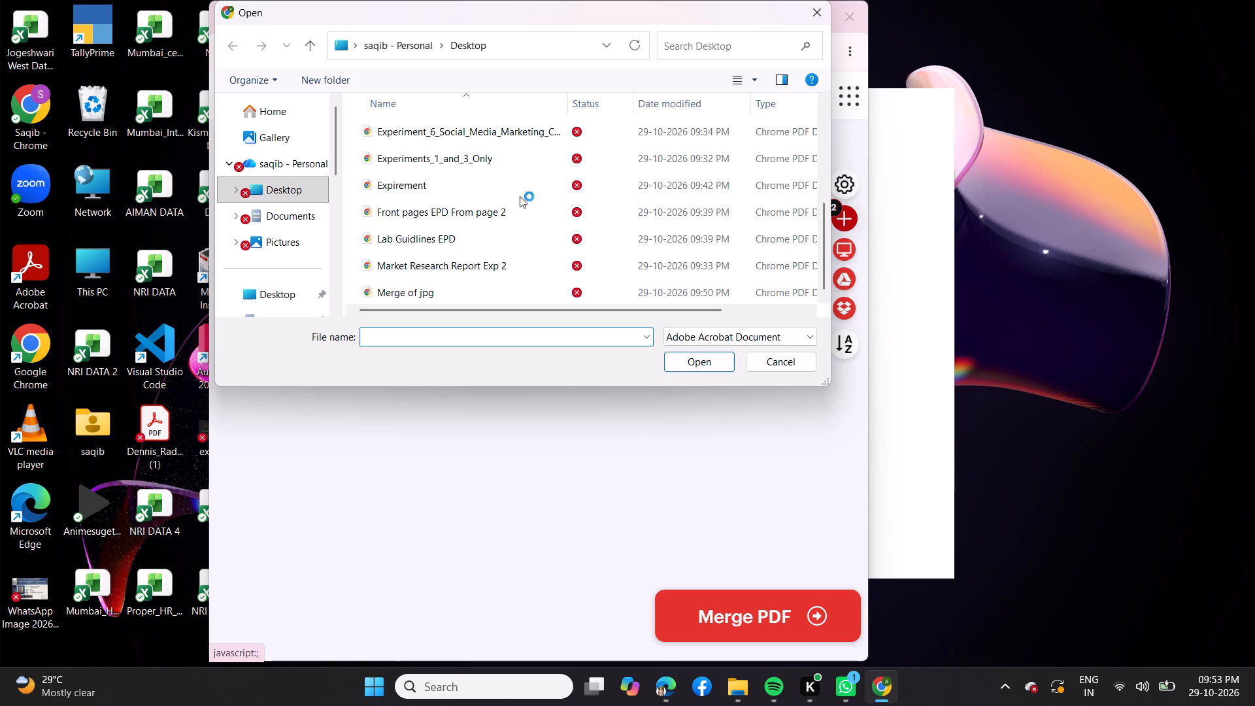
left_click(464, 290)
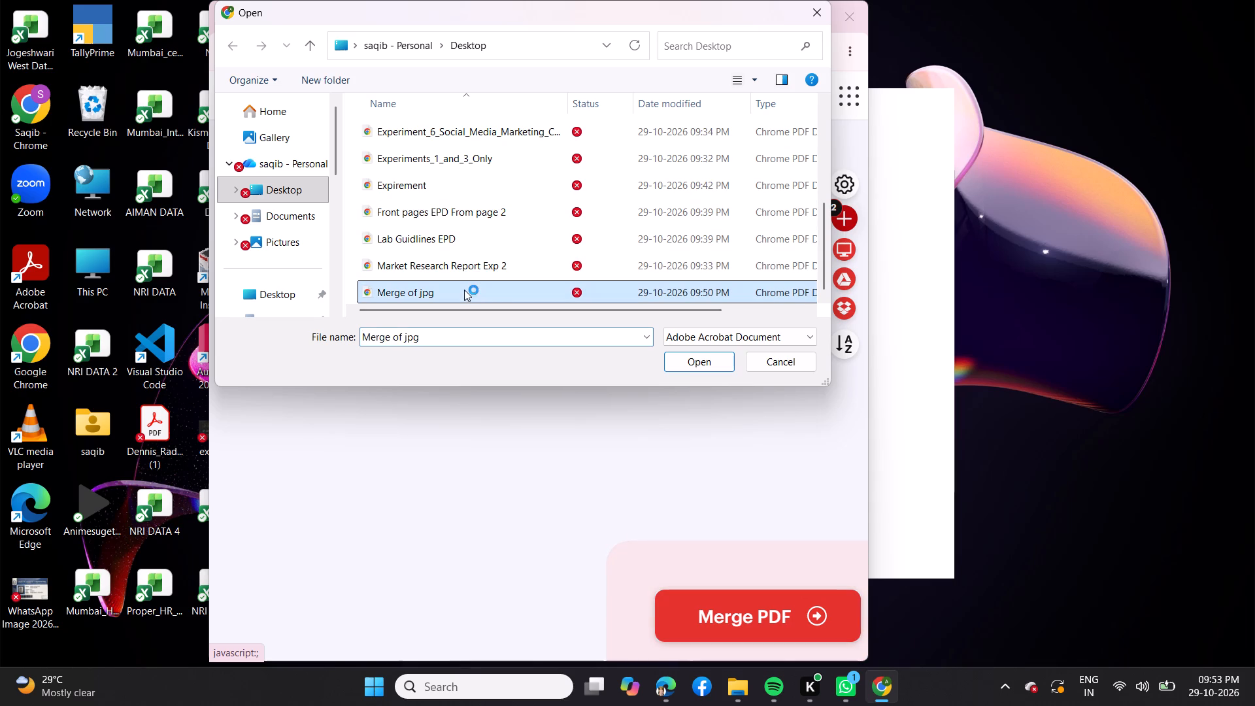
left_click(698, 364)
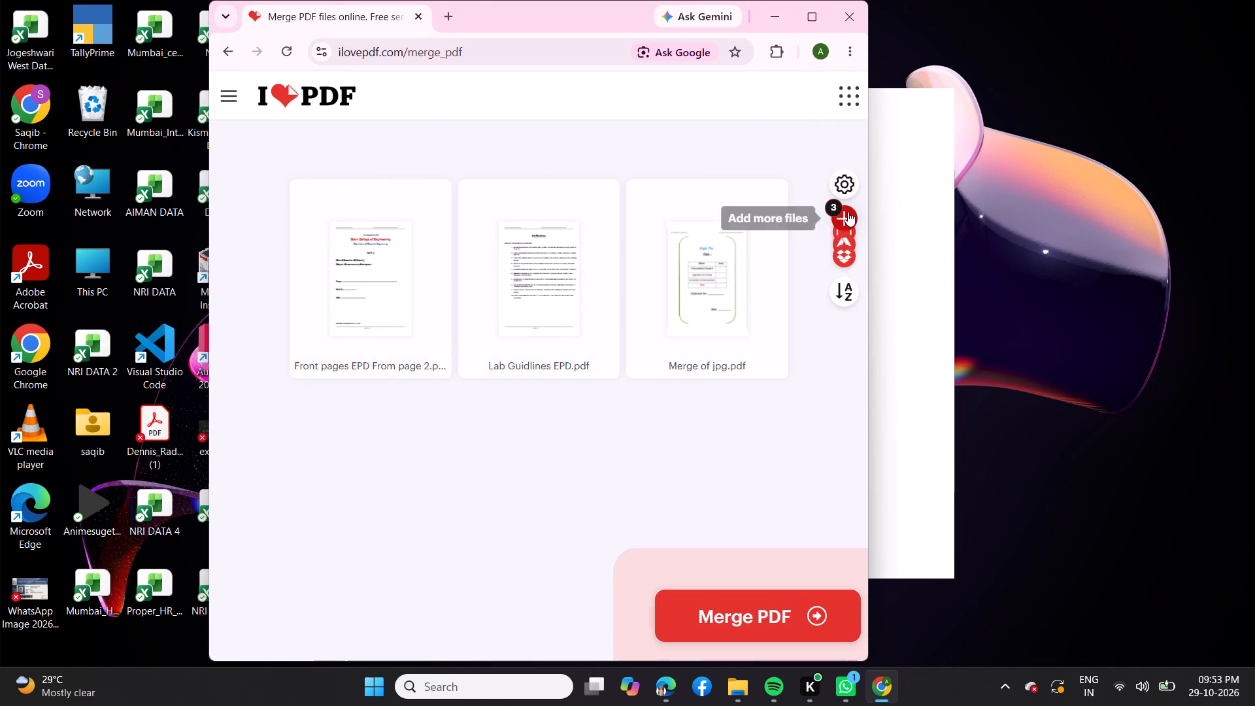
Add "Assignment EPD pages" from the Desktop folder as the fourth PDF to merge.
left_click(848, 212)
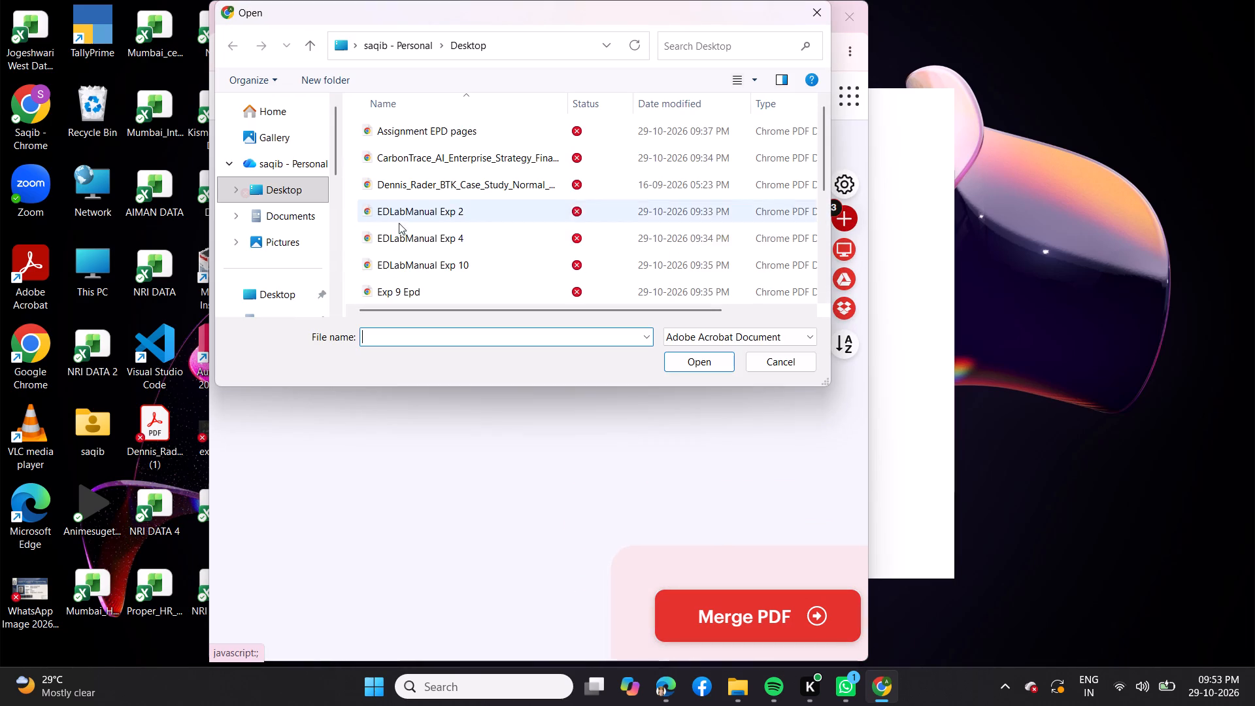
scroll(393, 229, "up", 3)
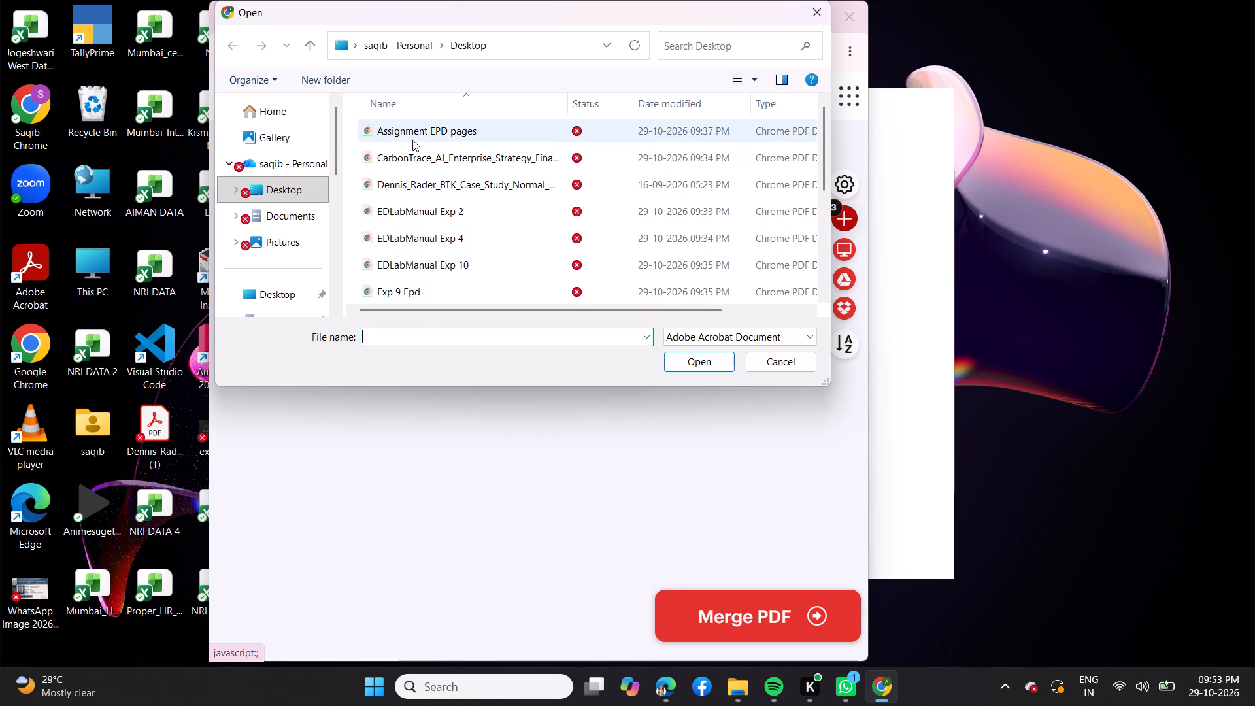
left_click(412, 140)
left_click(713, 363)
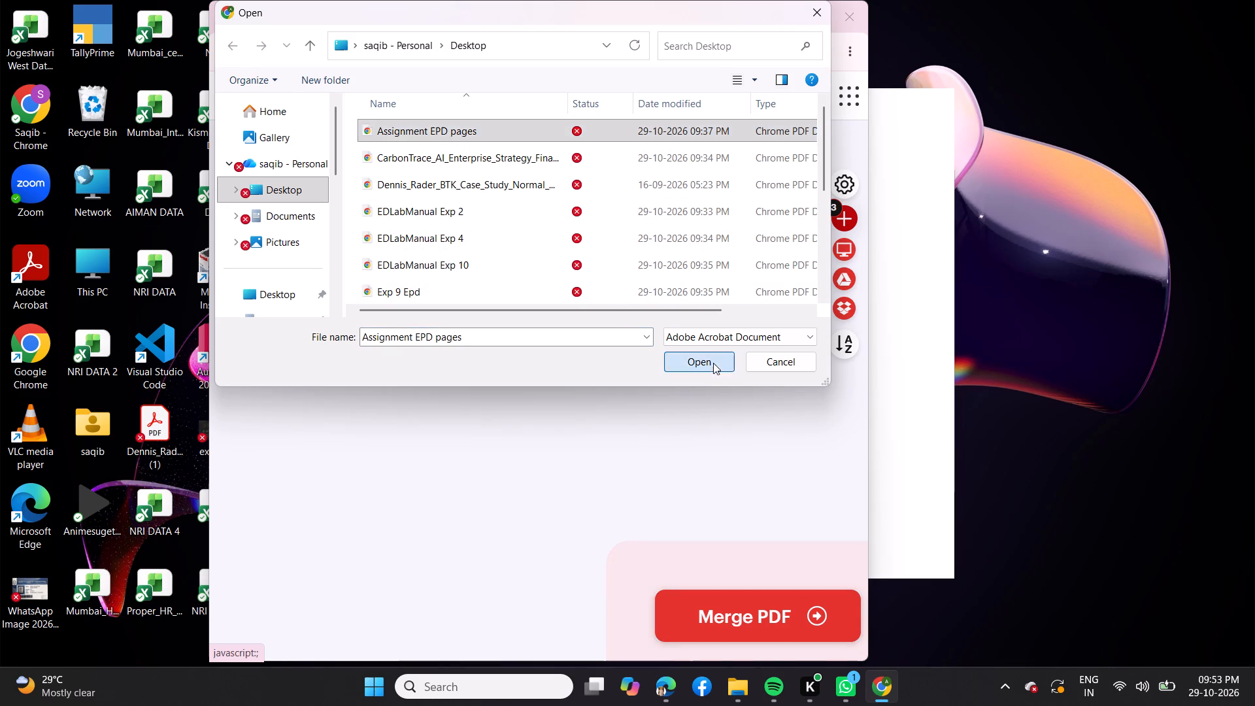
Add "Expirement" from the Desktop folder as the fifth PDF to merge.
left_click(846, 212)
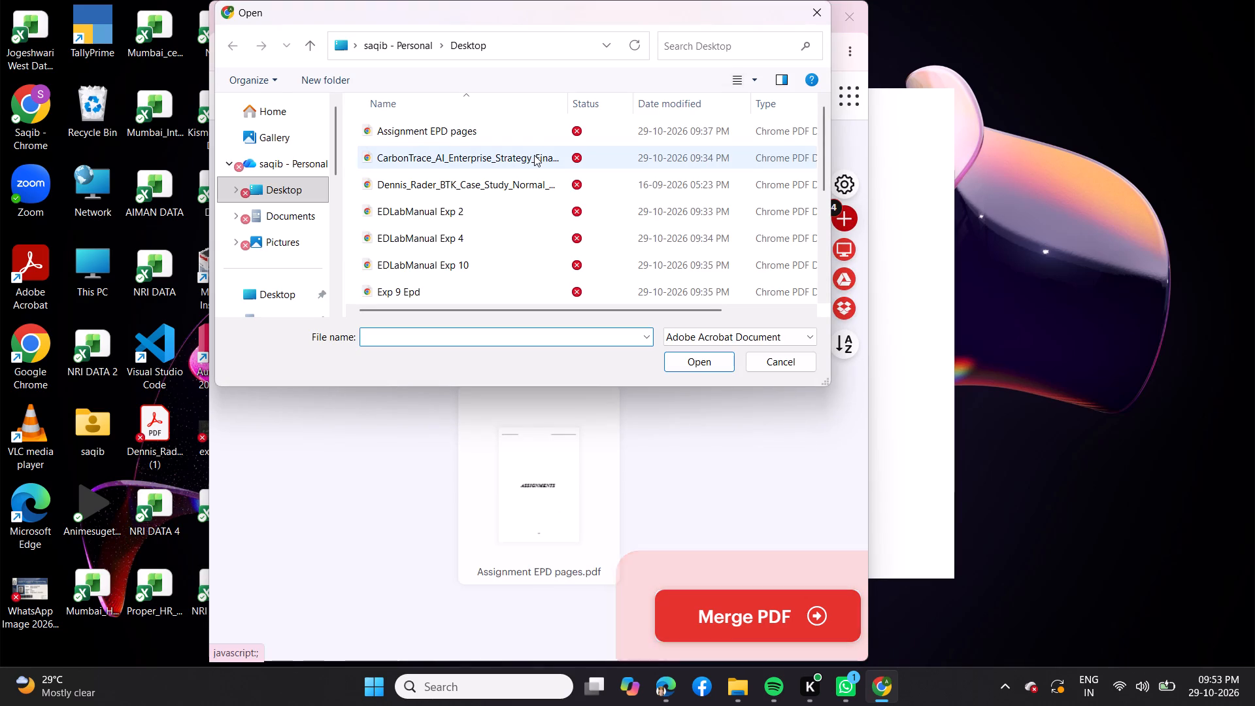
scroll(534, 155, "down", 2)
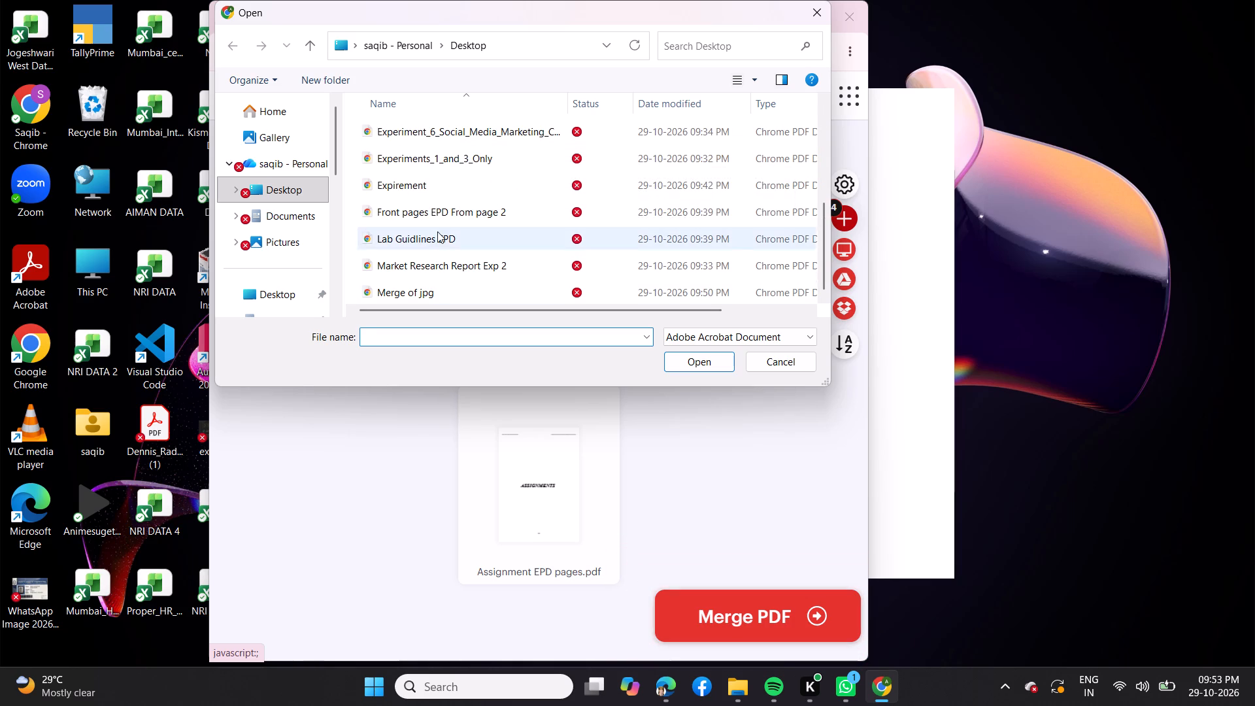
left_click(426, 181)
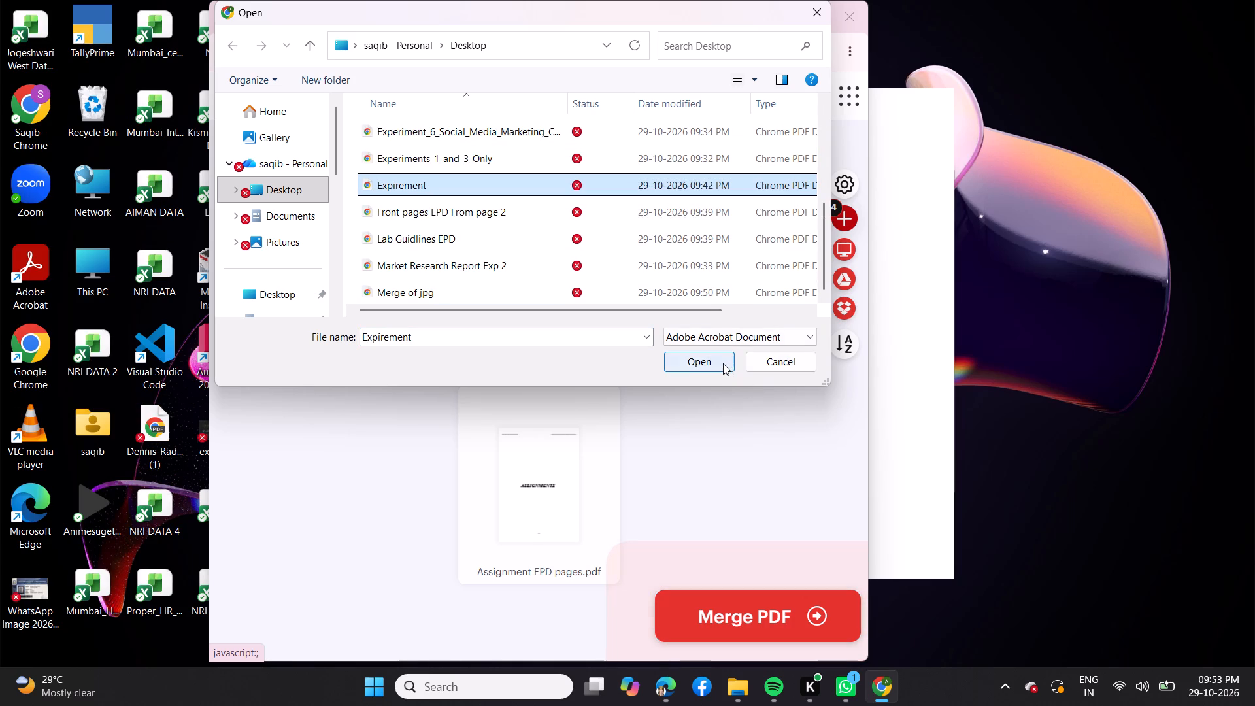
left_click(723, 363)
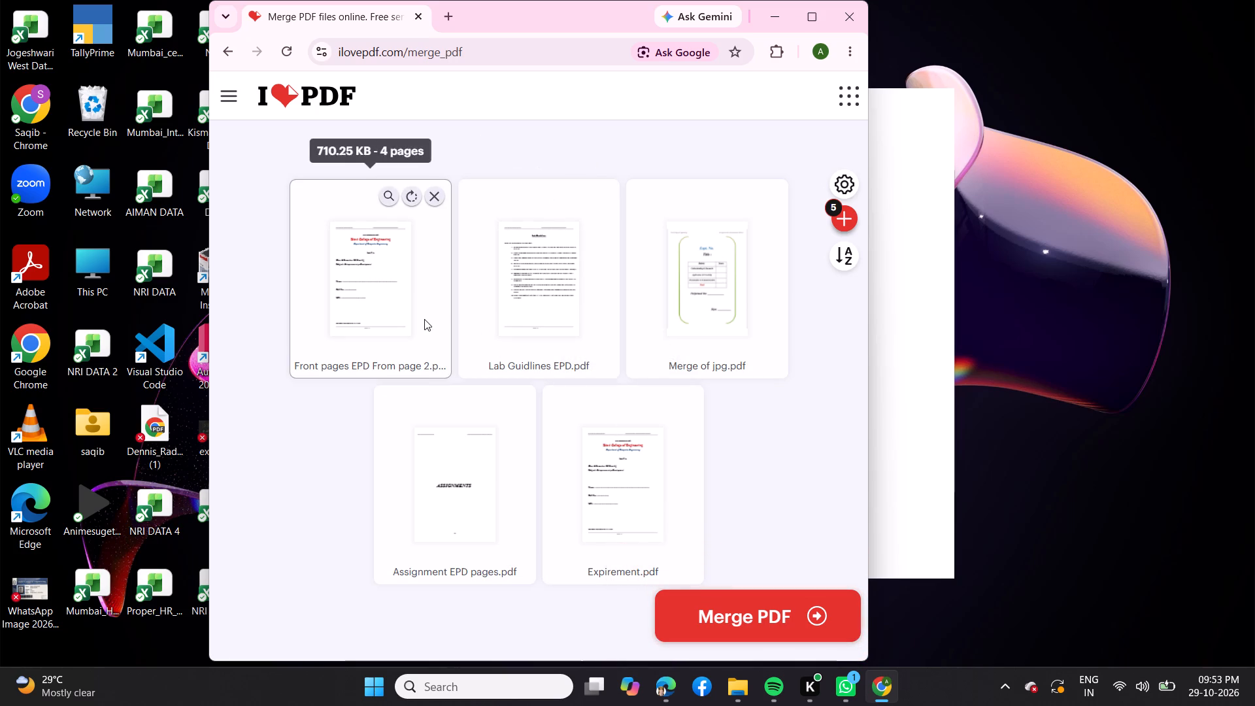
left_click(693, 477)
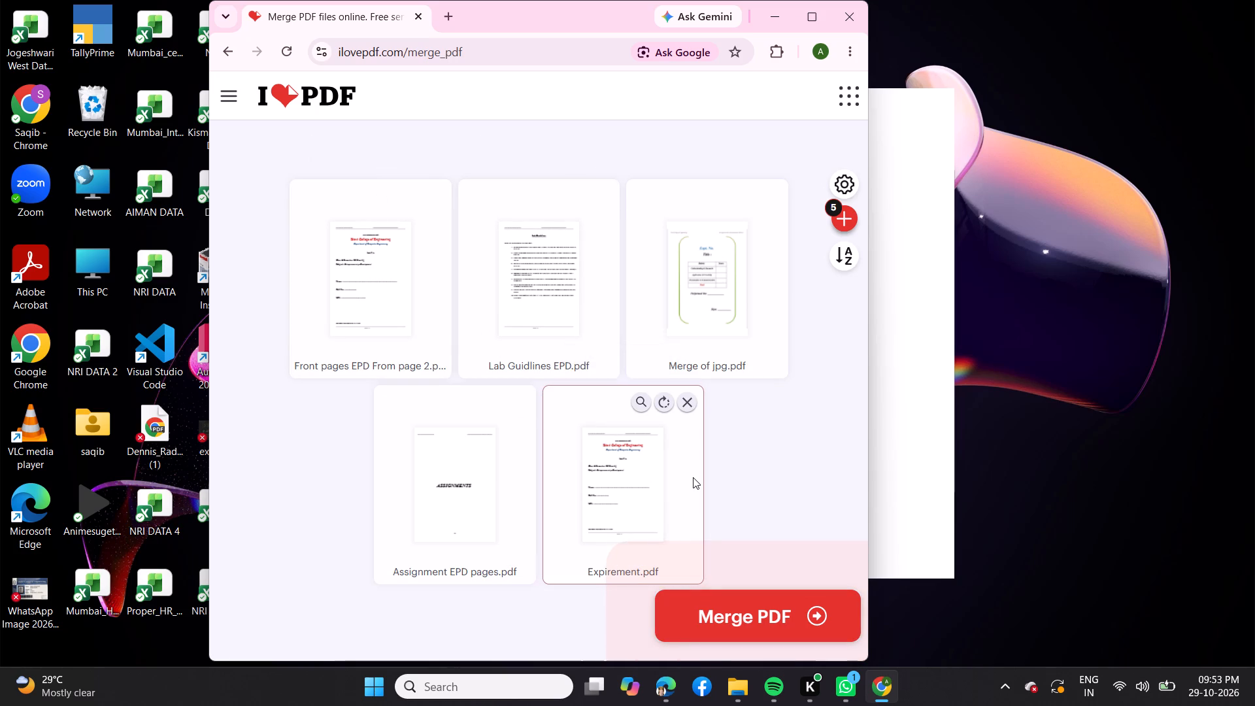
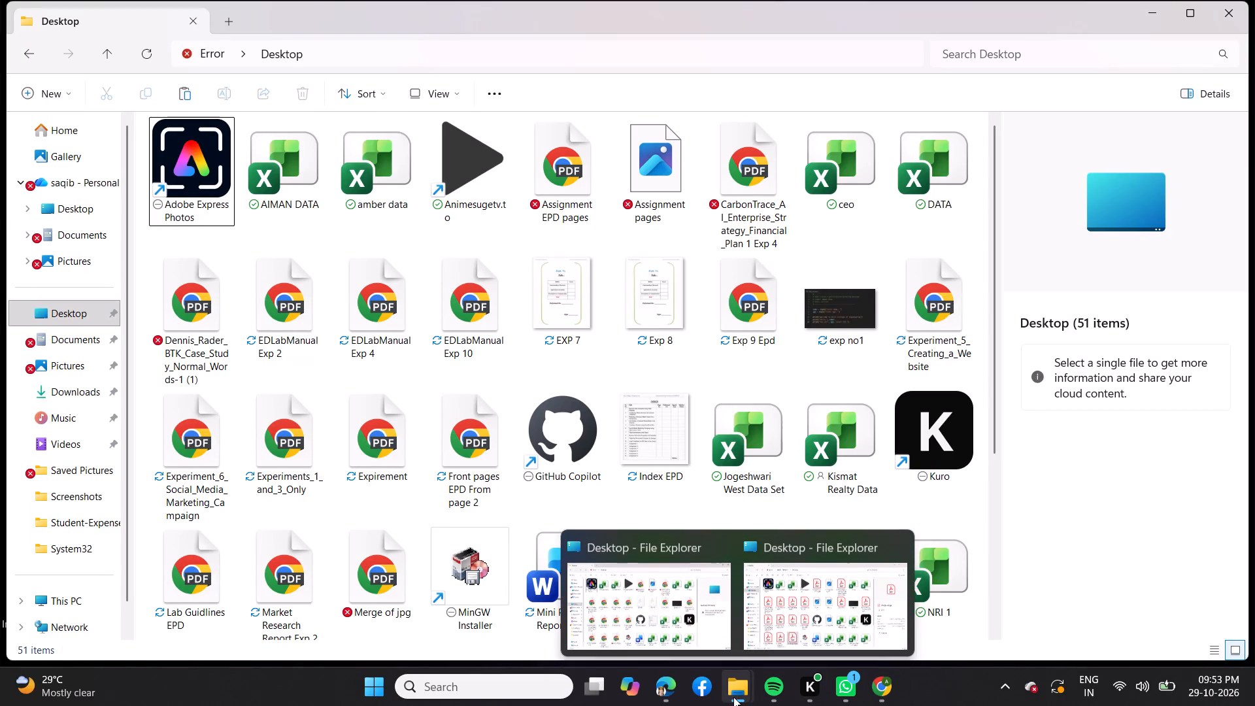
Open the "Expirement" PDF from the Desktop folder in Adobe Acrobat, look through its pages to check the contents, and close it.
left_click(761, 628)
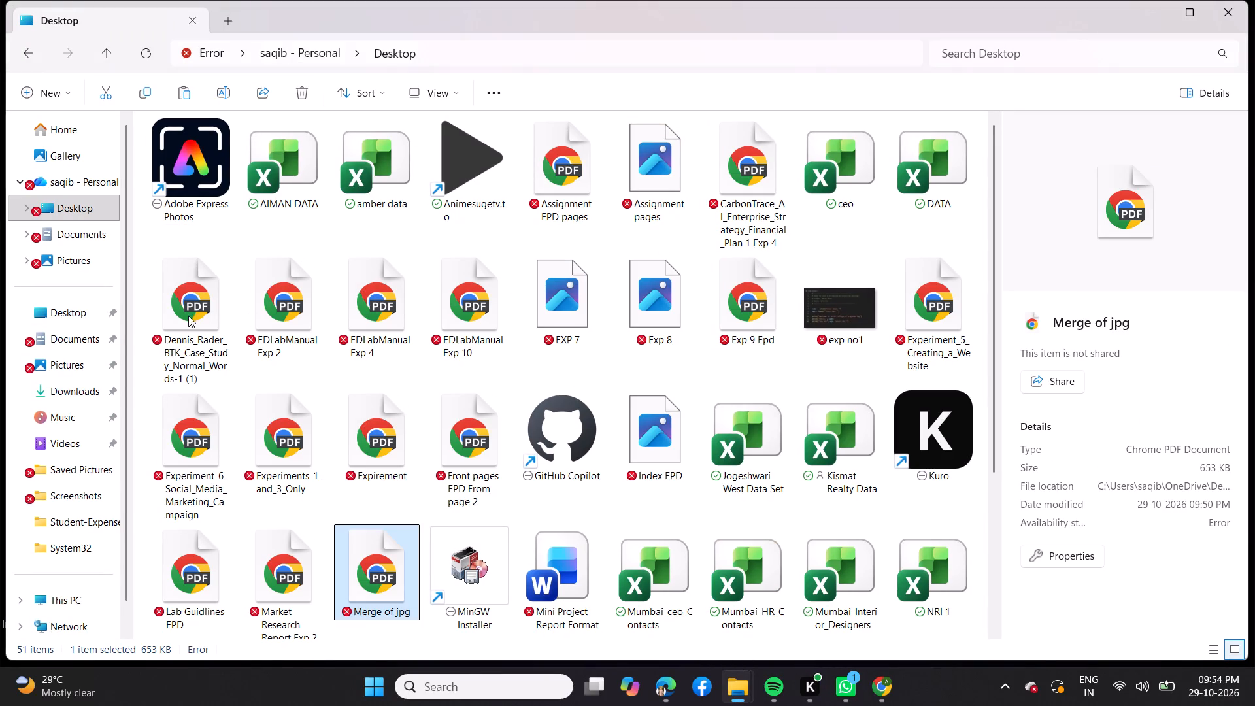
left_click(370, 426)
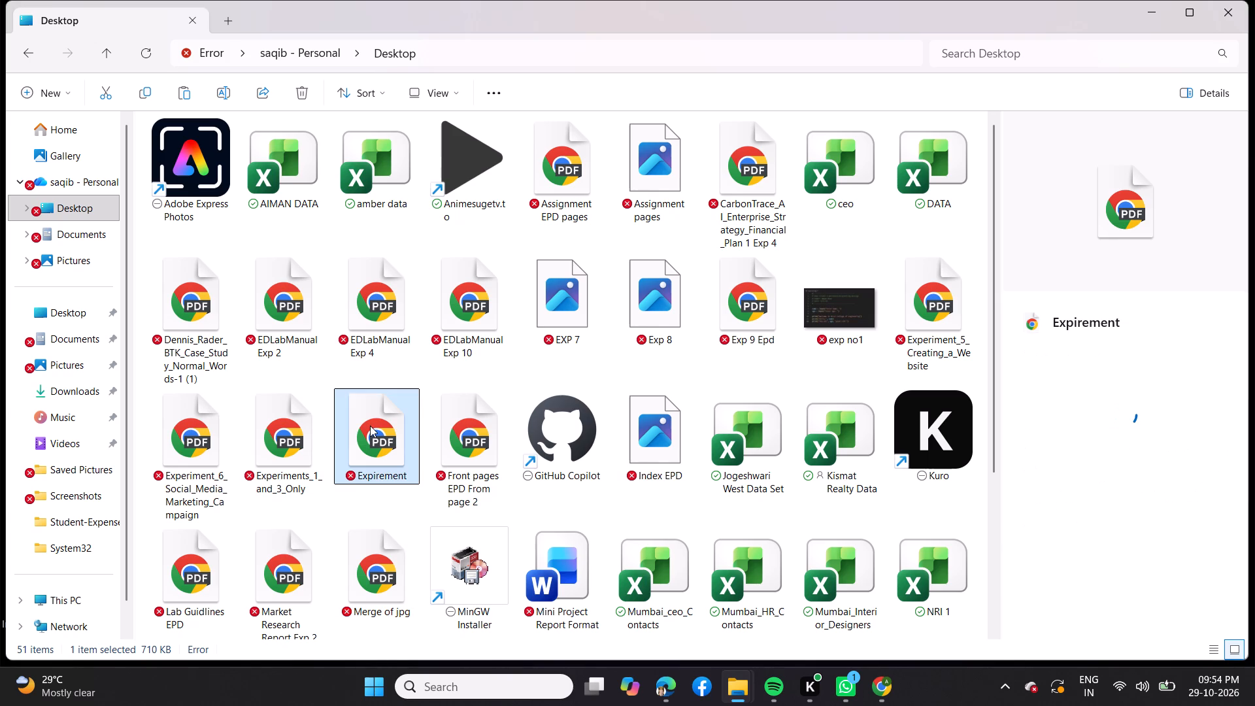
right_click(370, 426)
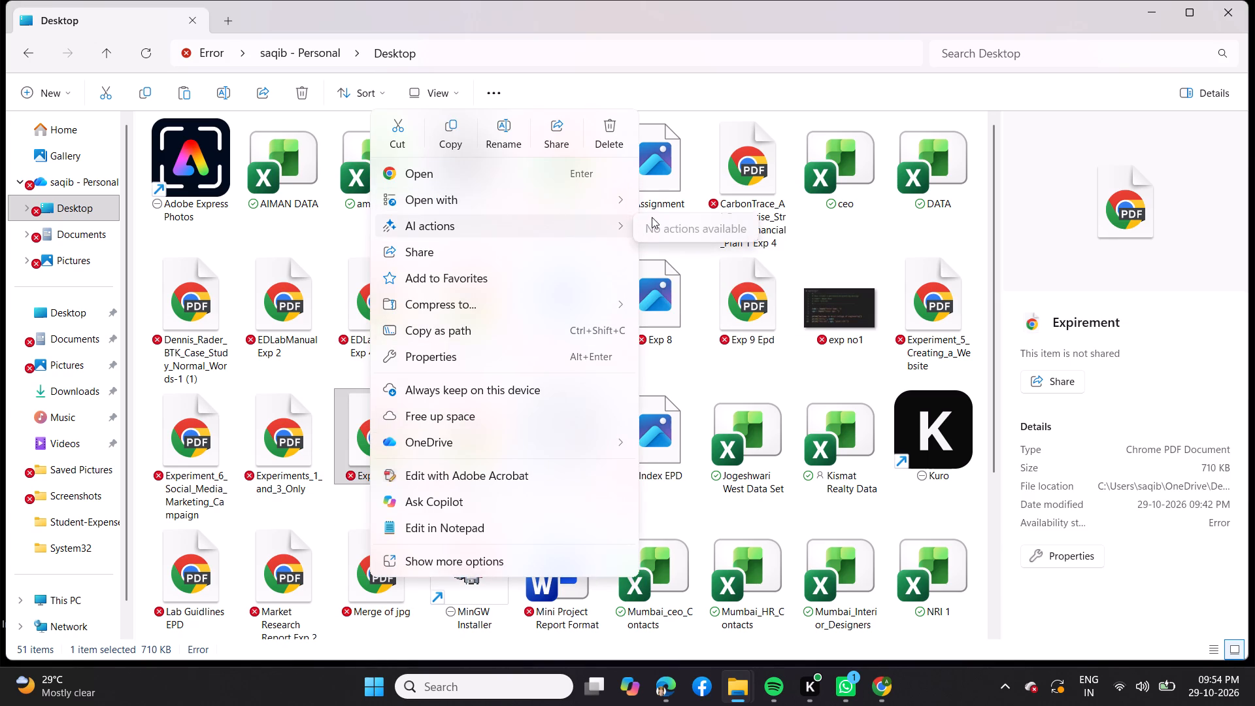
left_click(668, 203)
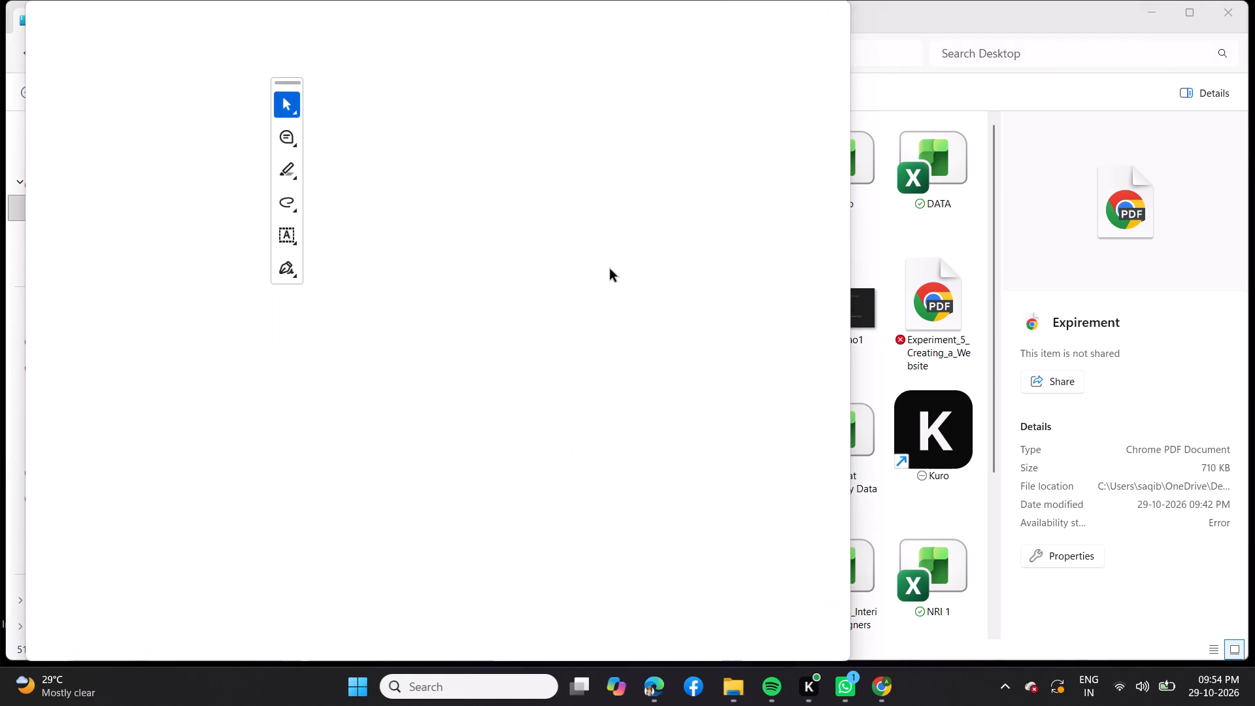
scroll(477, 228, "down", 6)
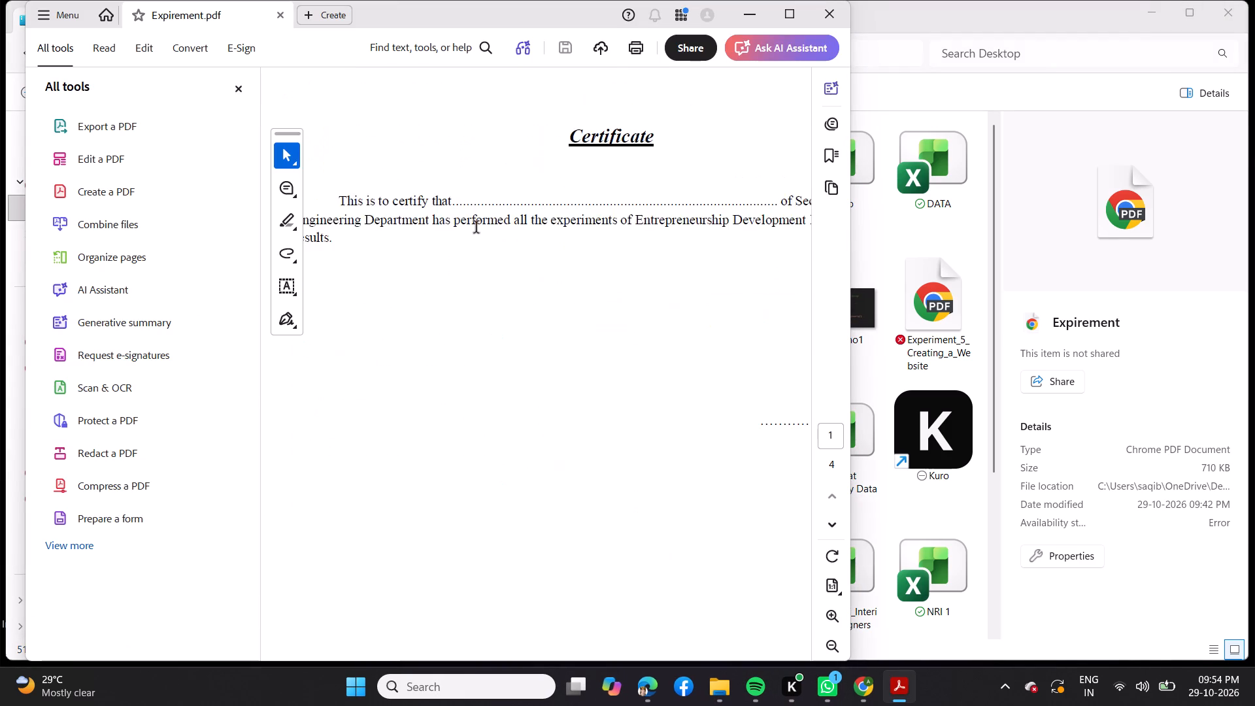
scroll(477, 228, "down", 13)
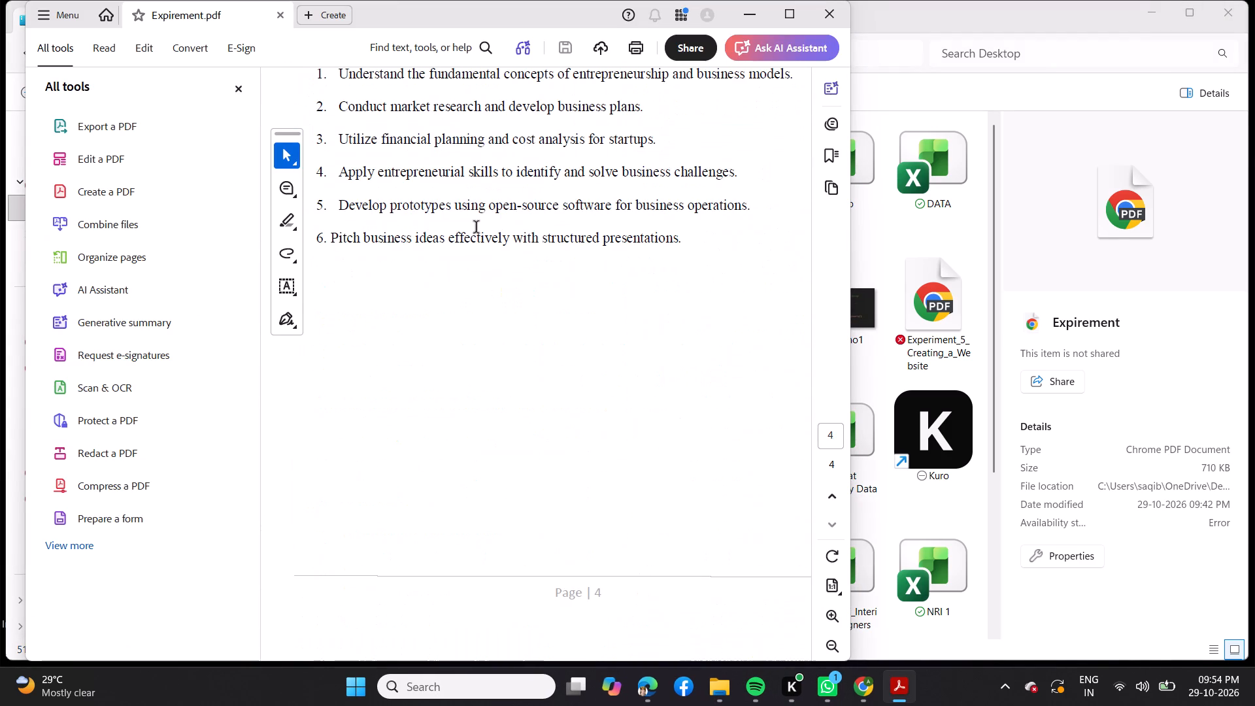
scroll(477, 228, "down", 6)
scroll(477, 228, "up", 16)
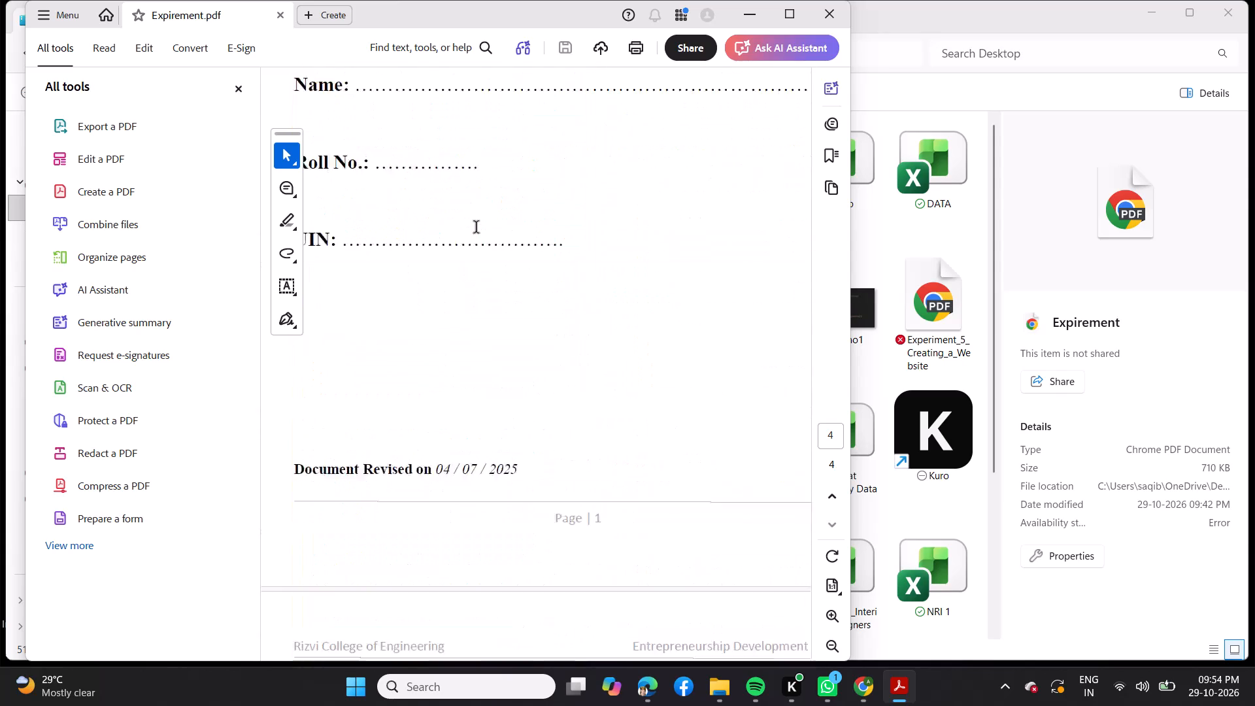
scroll(477, 228, "up", 7)
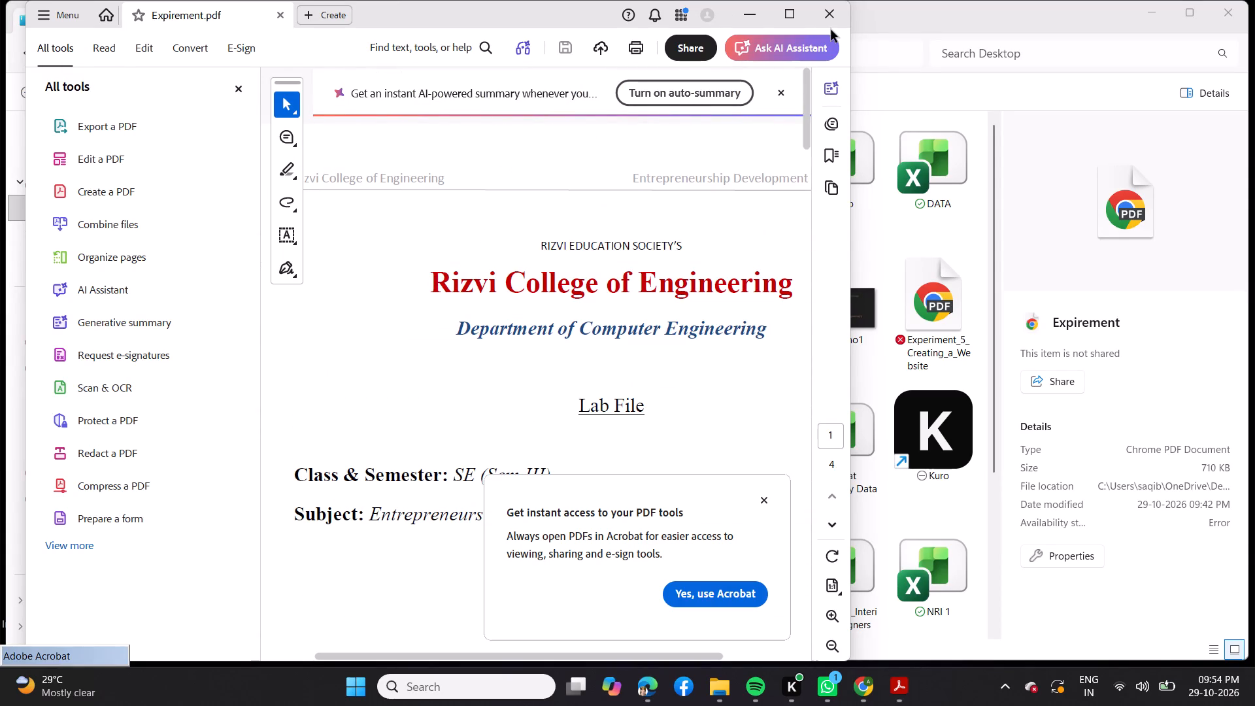
left_click(837, 9)
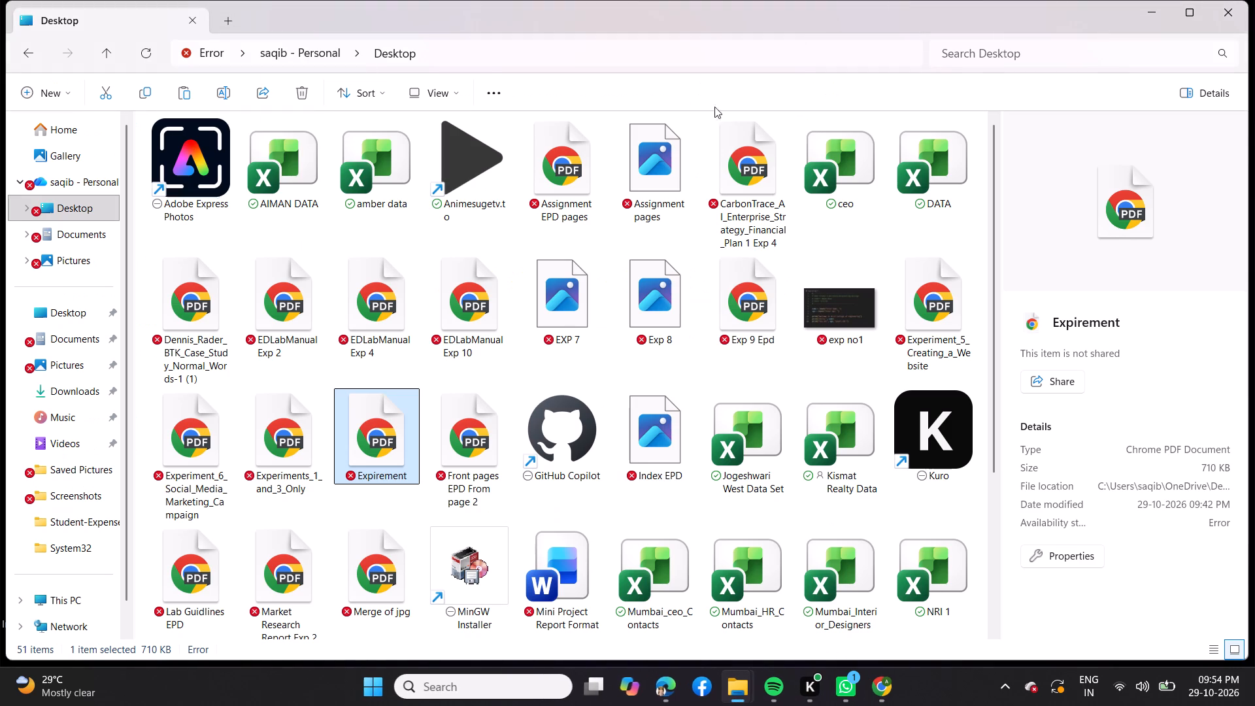
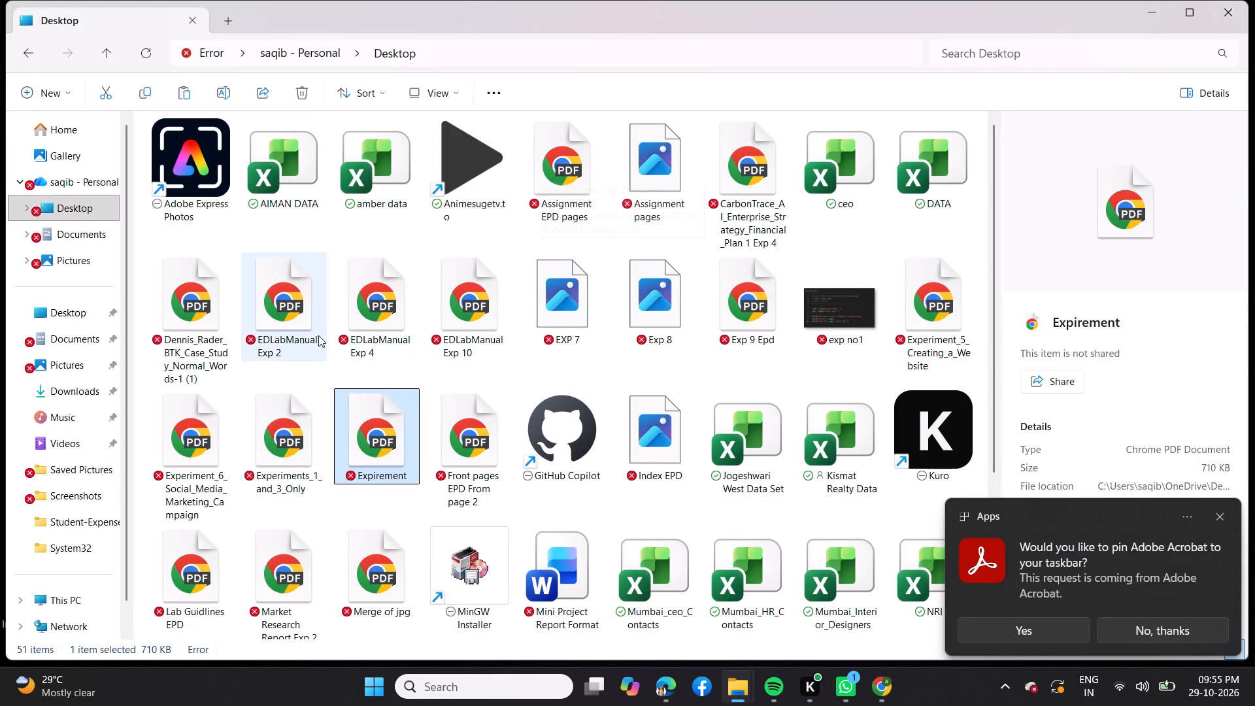
Open the "Front pages EPD From page 2" PDF from the Desktop folder in Adobe Acrobat, look through its pages, and close it.
scroll(656, 491, "down", 3)
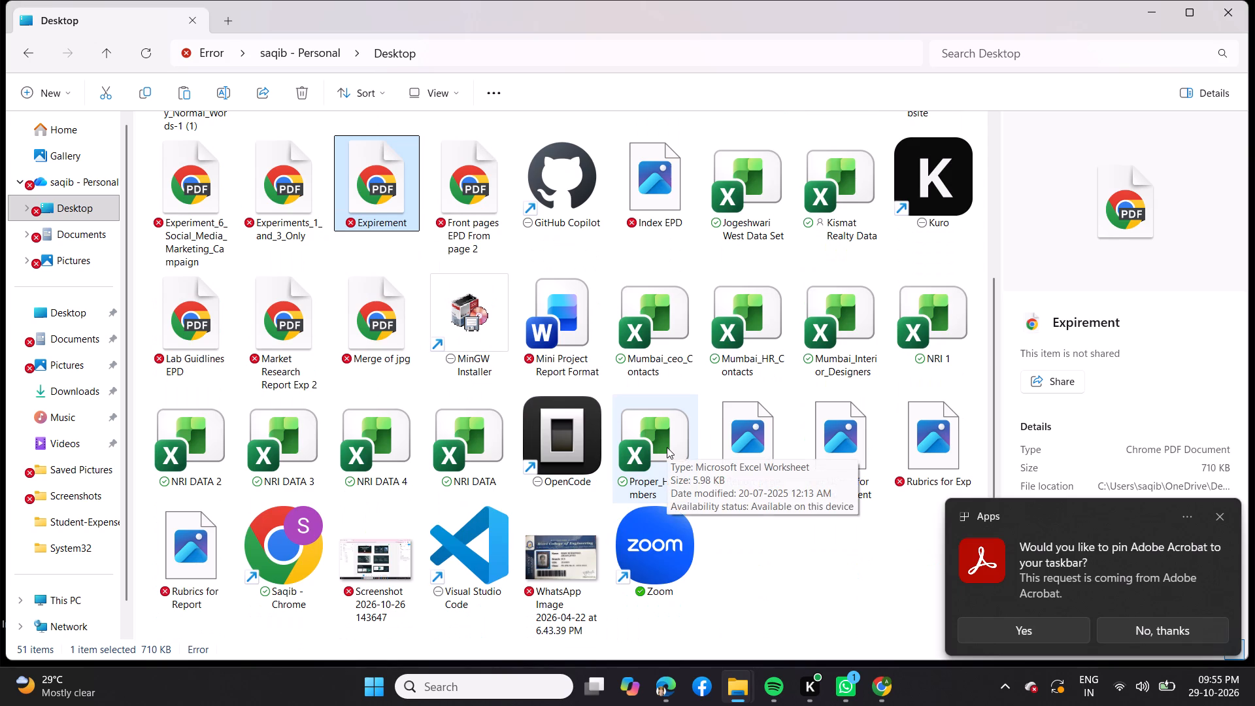
scroll(667, 447, "up", 1)
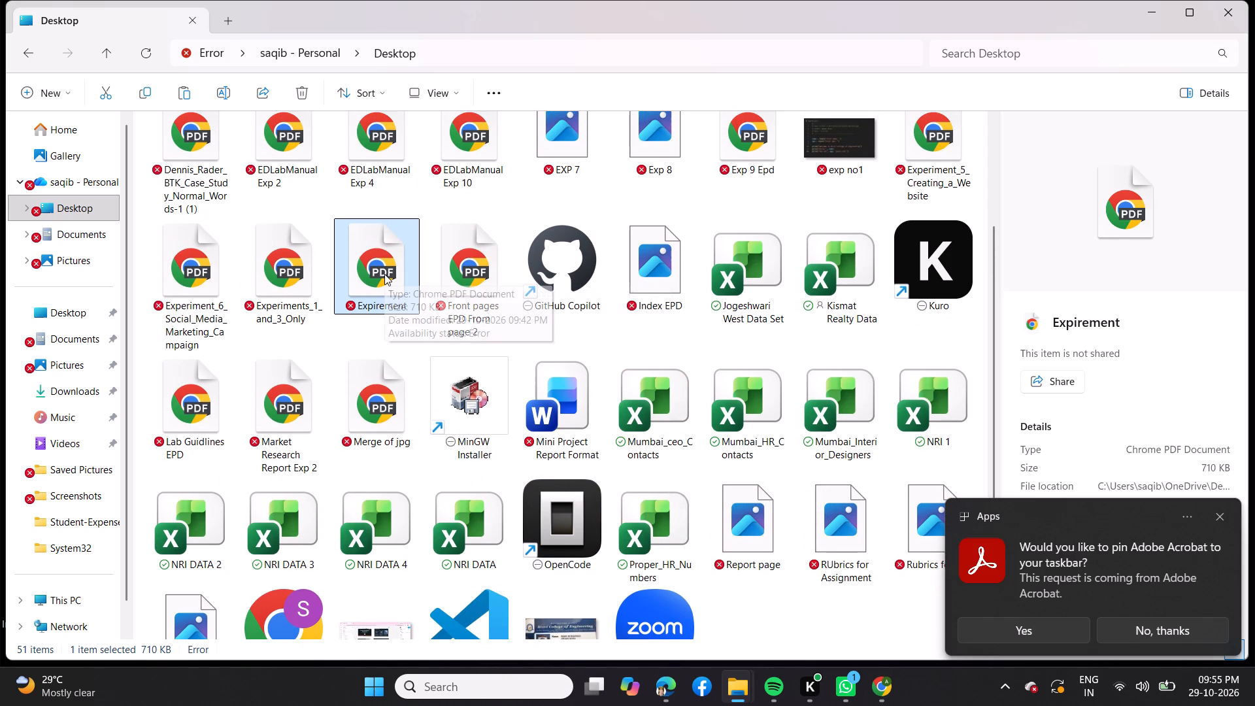
double_click(433, 261)
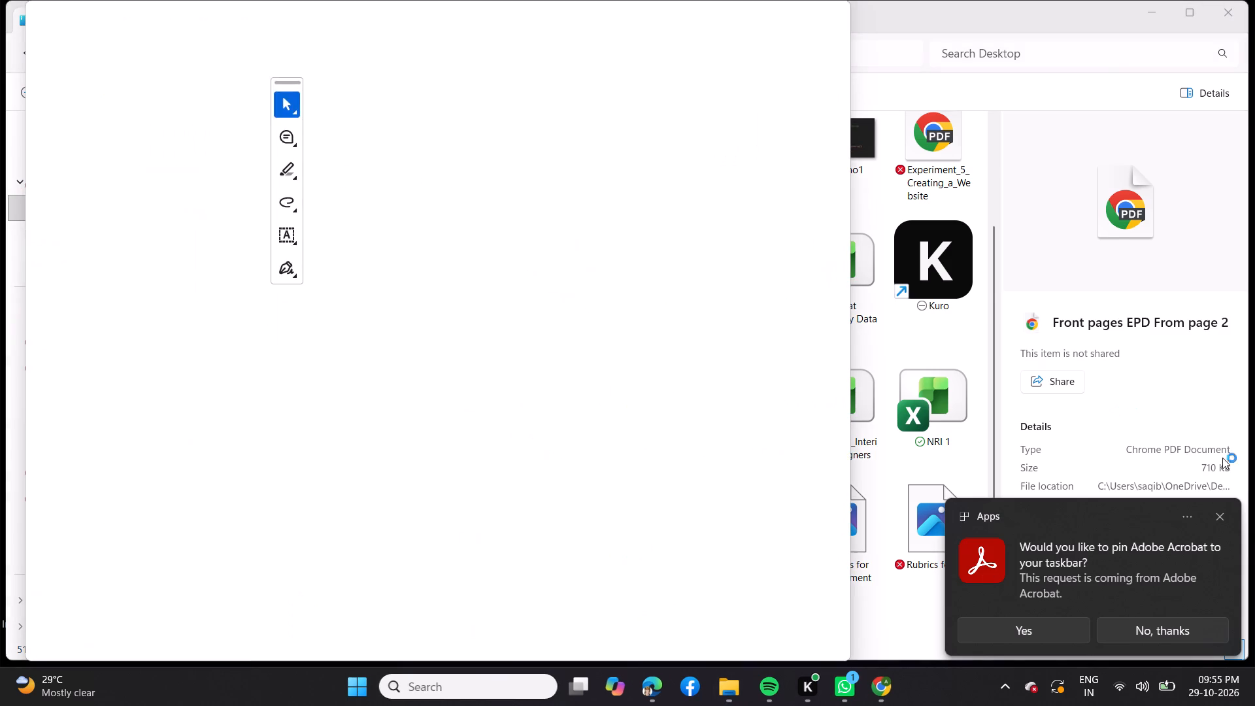
left_click(1220, 520)
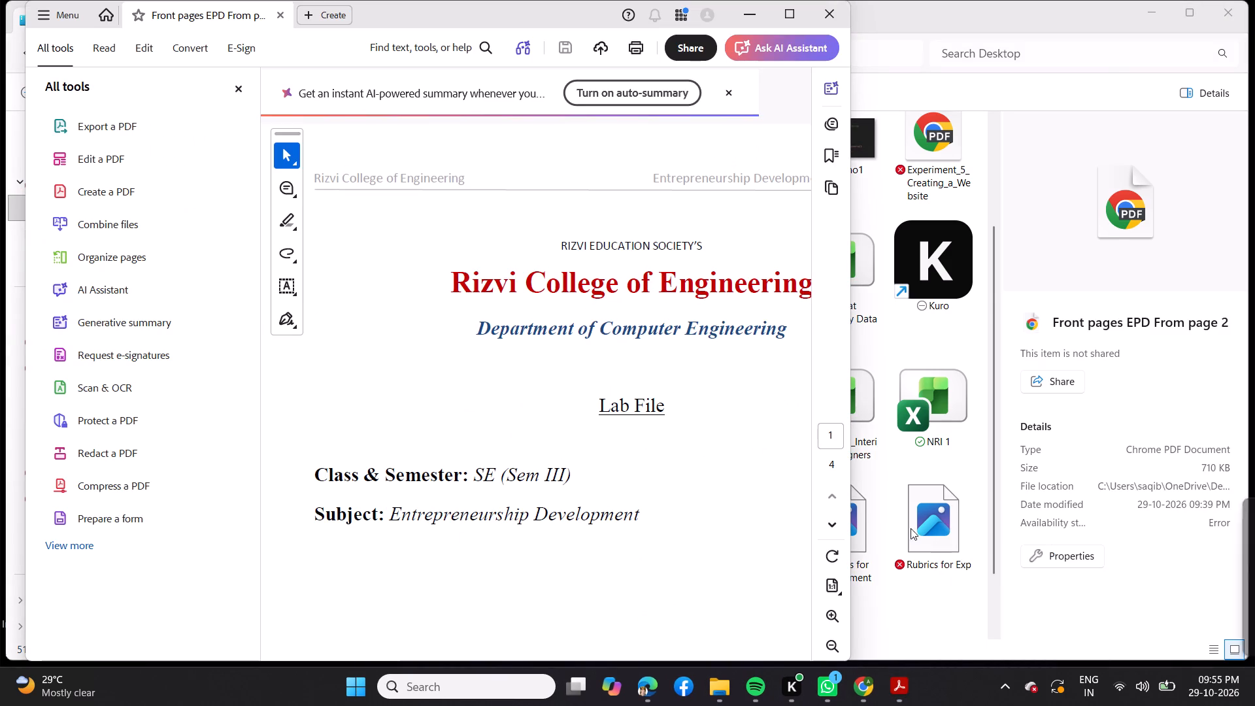
scroll(758, 514, "down", 12)
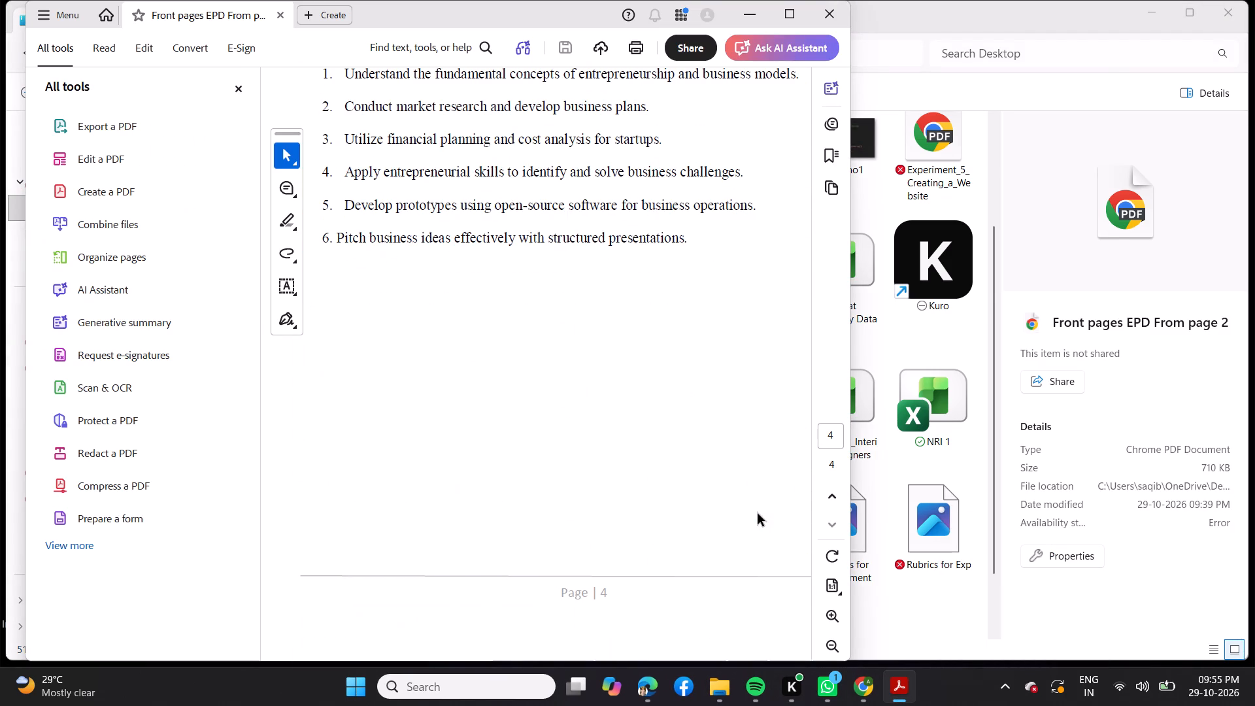
left_click(841, 1)
Reopen the "Expirement" PDF from the Desktop folder and look through its pages to compare them with the front pages PDF.
double_click(349, 287)
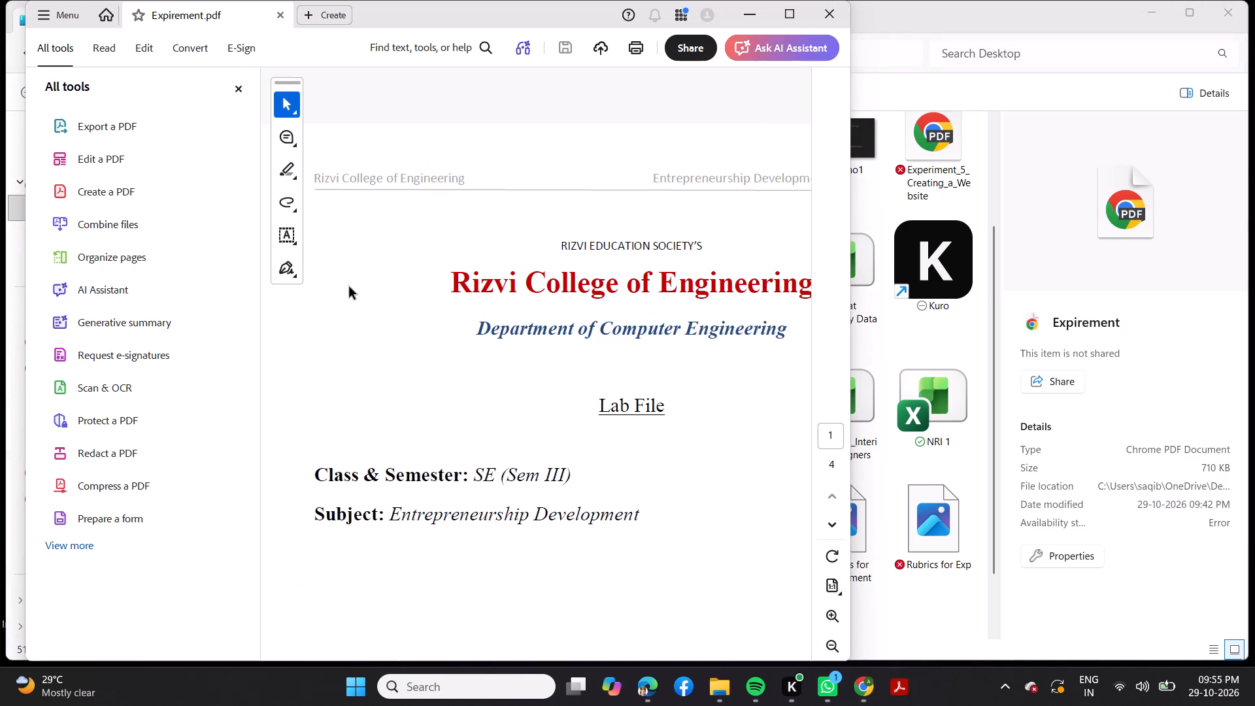
scroll(349, 287, "down", 11)
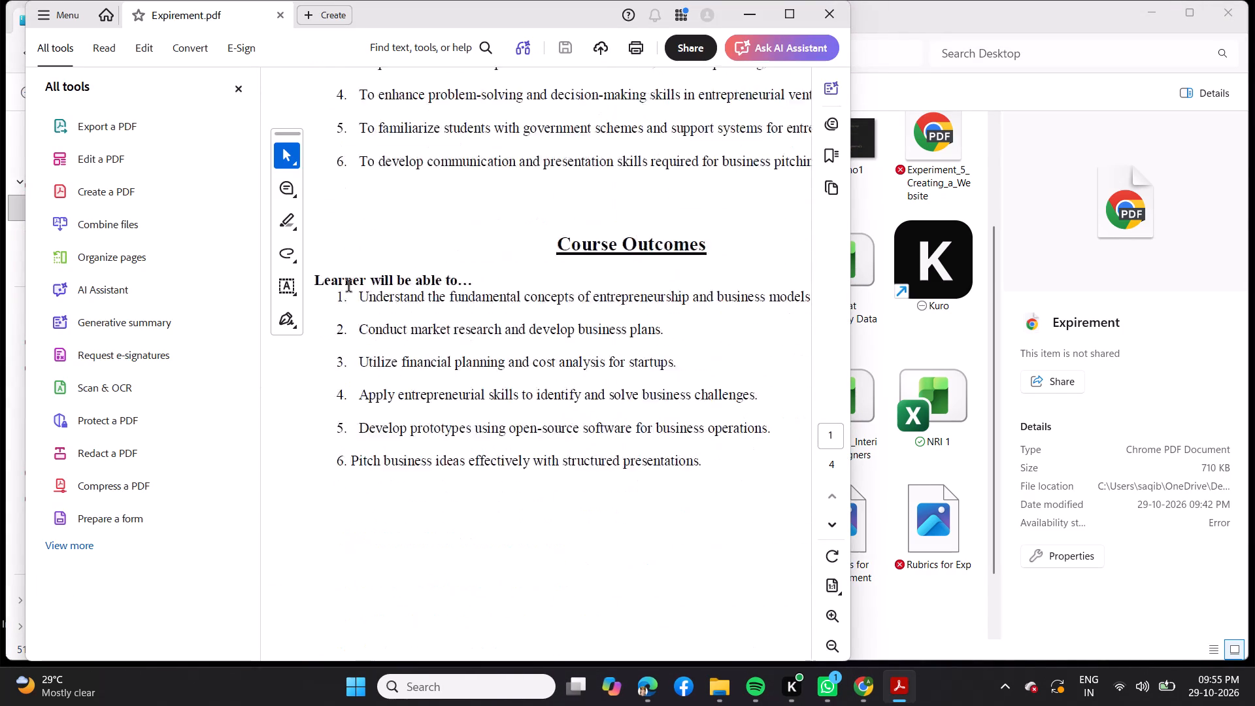
scroll(349, 287, "down", 4)
scroll(349, 287, "up", 6)
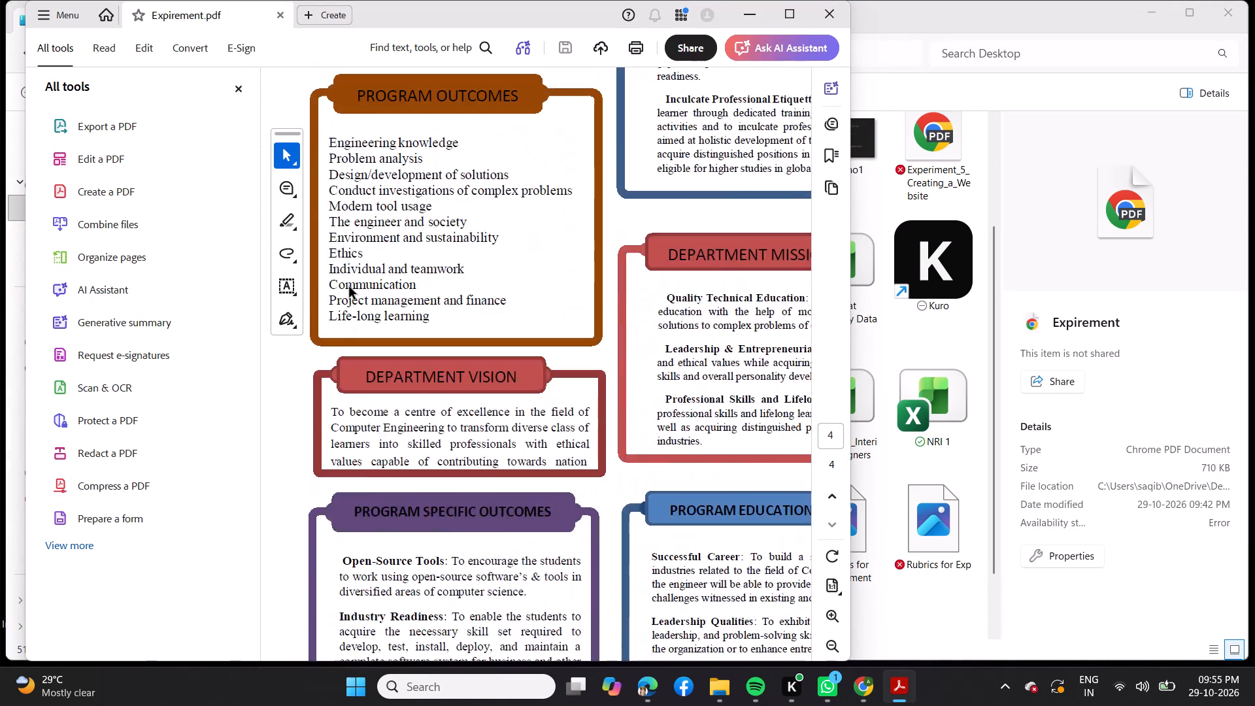
Close the open "Expirement" PDF and delete that file from the Desktop folder.
scroll(349, 287, "up", 1)
left_click(834, 7)
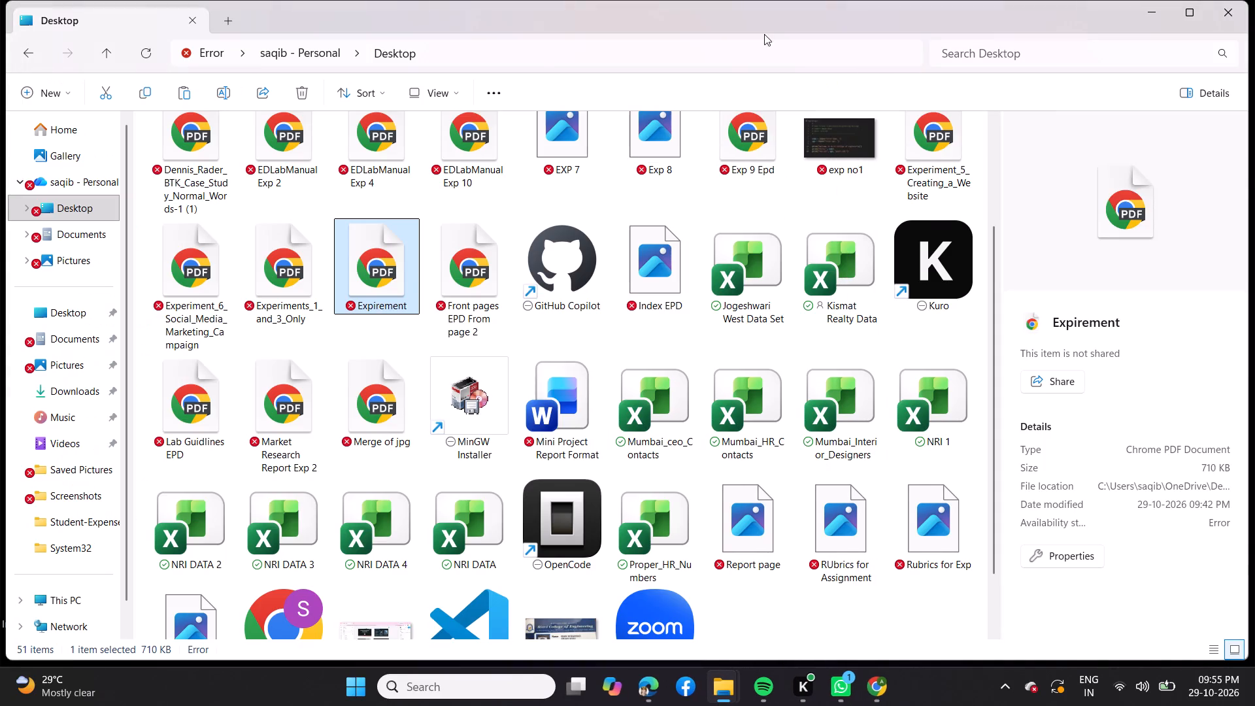
right_click(372, 260)
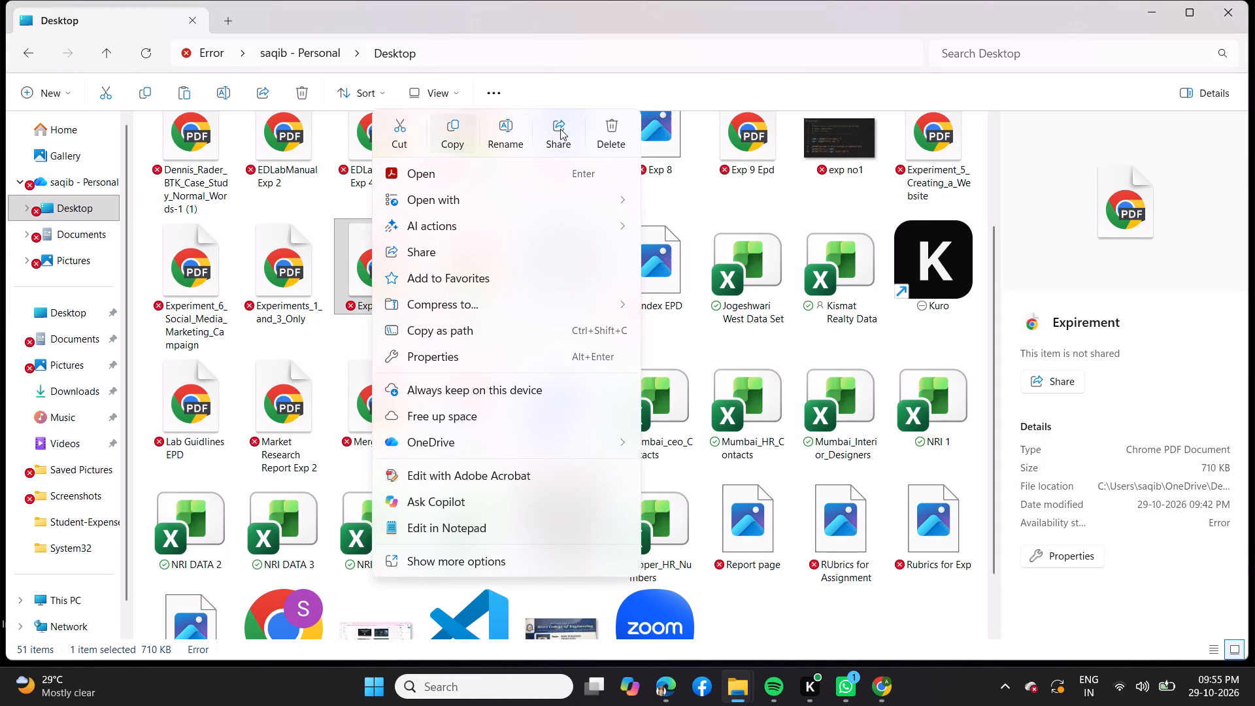
left_click(616, 126)
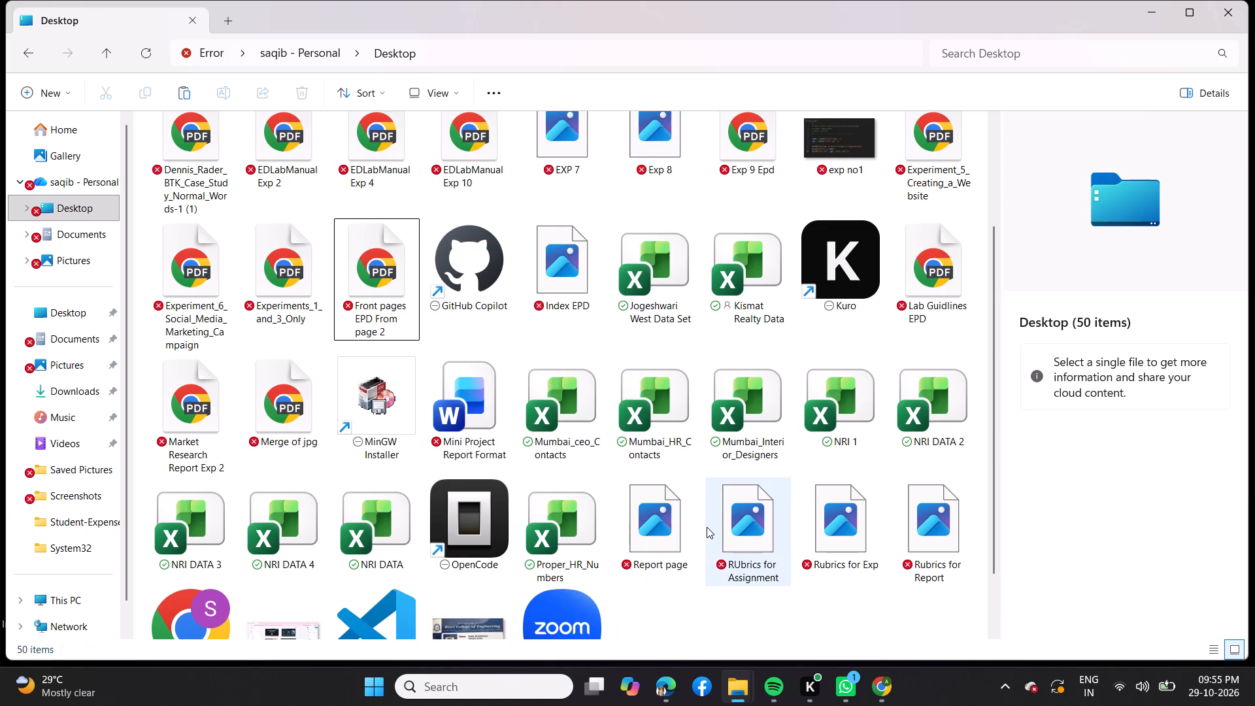
Switch to the iLovePDF merge page in Chrome and remove "Expirement.pdf" from the files to merge.
left_click(883, 610)
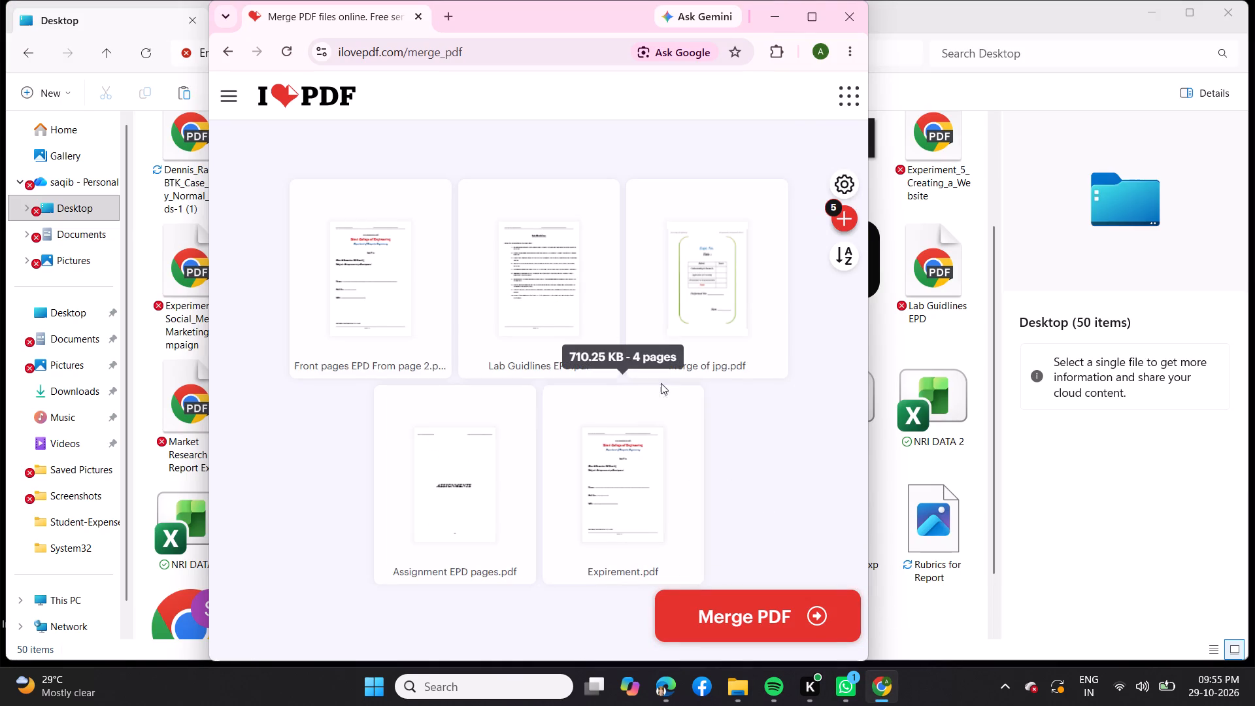
left_click(678, 400)
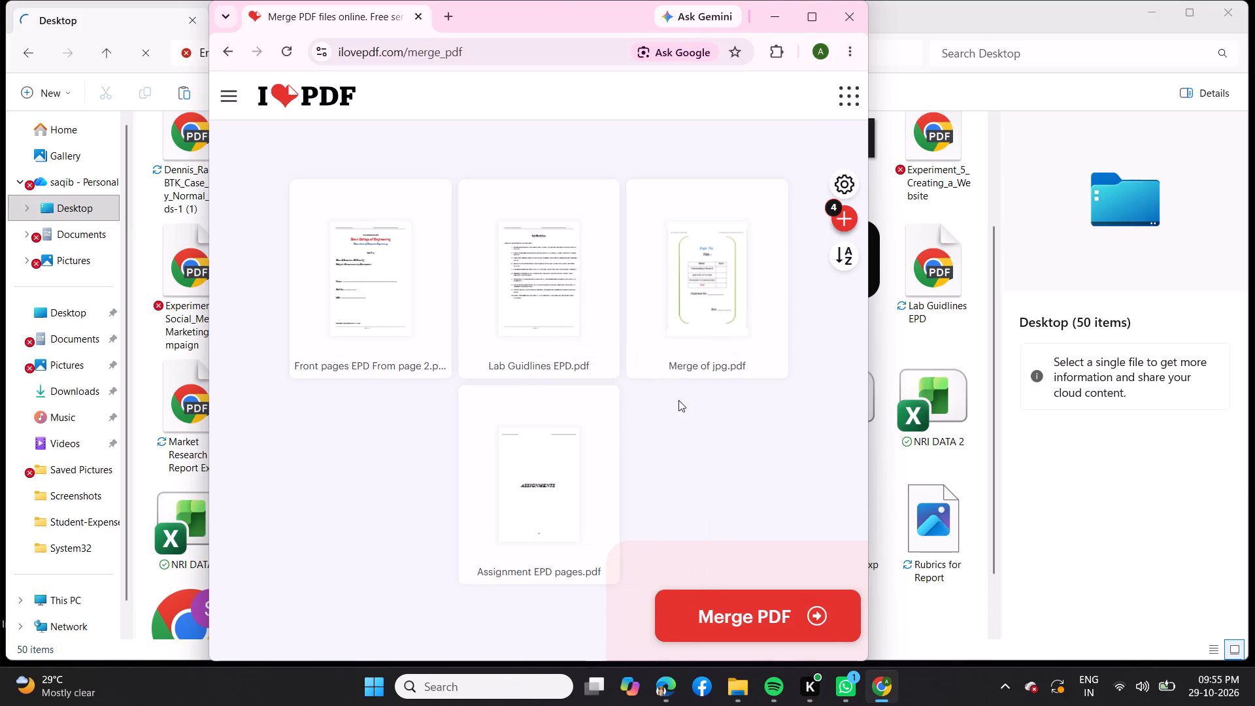
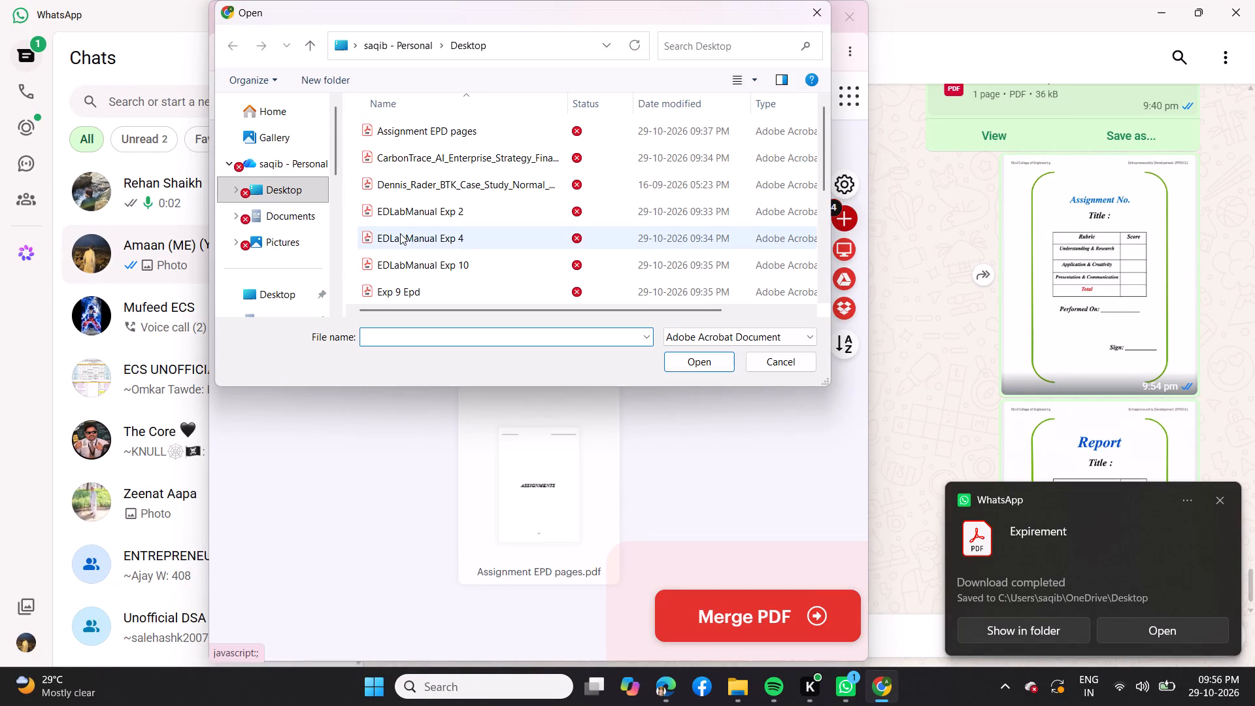
Add the "Expirement" PDF from the Desktop folder to the files to merge.
scroll(400, 233, "down", 1)
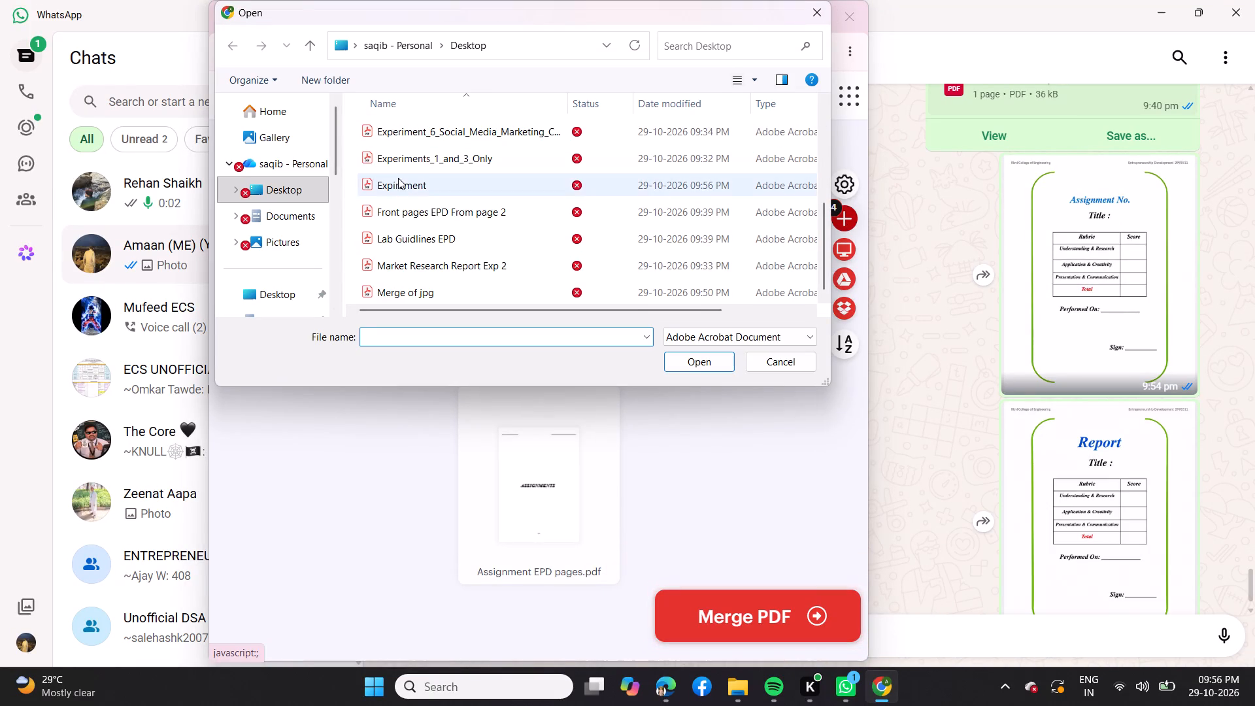
left_click(398, 180)
left_click(677, 356)
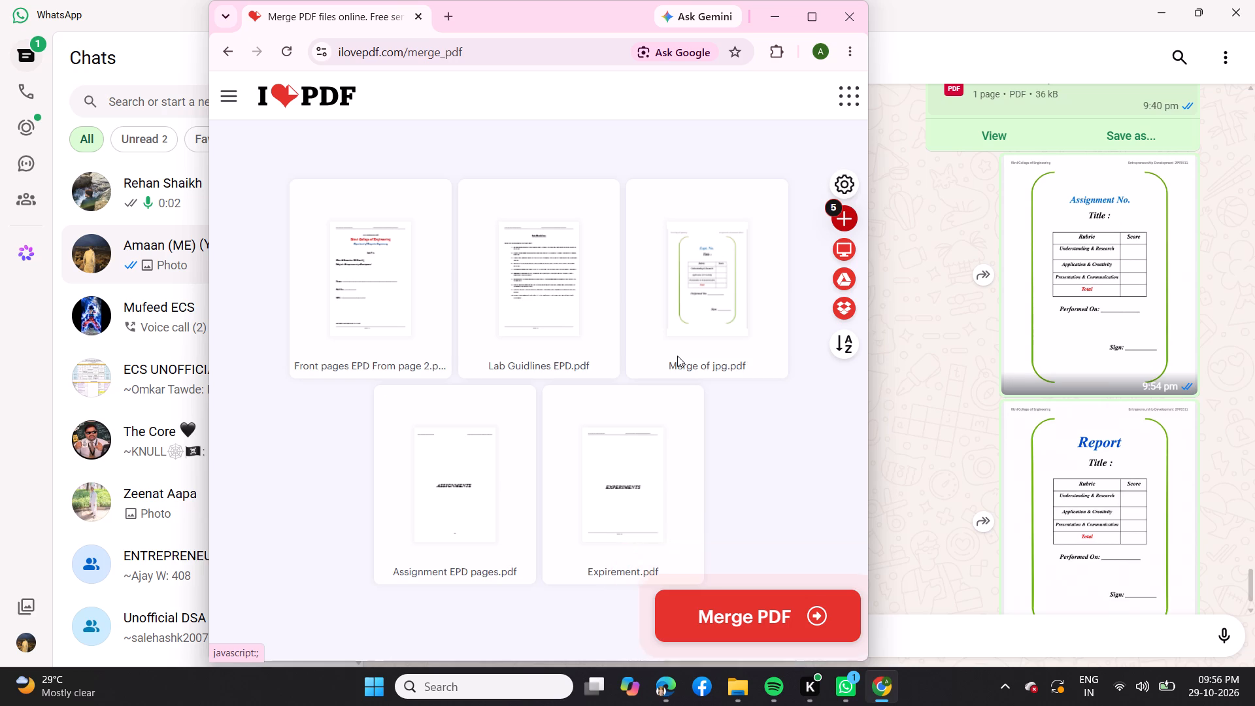
Add the Experiments_1_and_3_Only PDF from the Desktop folder to the files being merged.
left_click(840, 207)
left_click(845, 216)
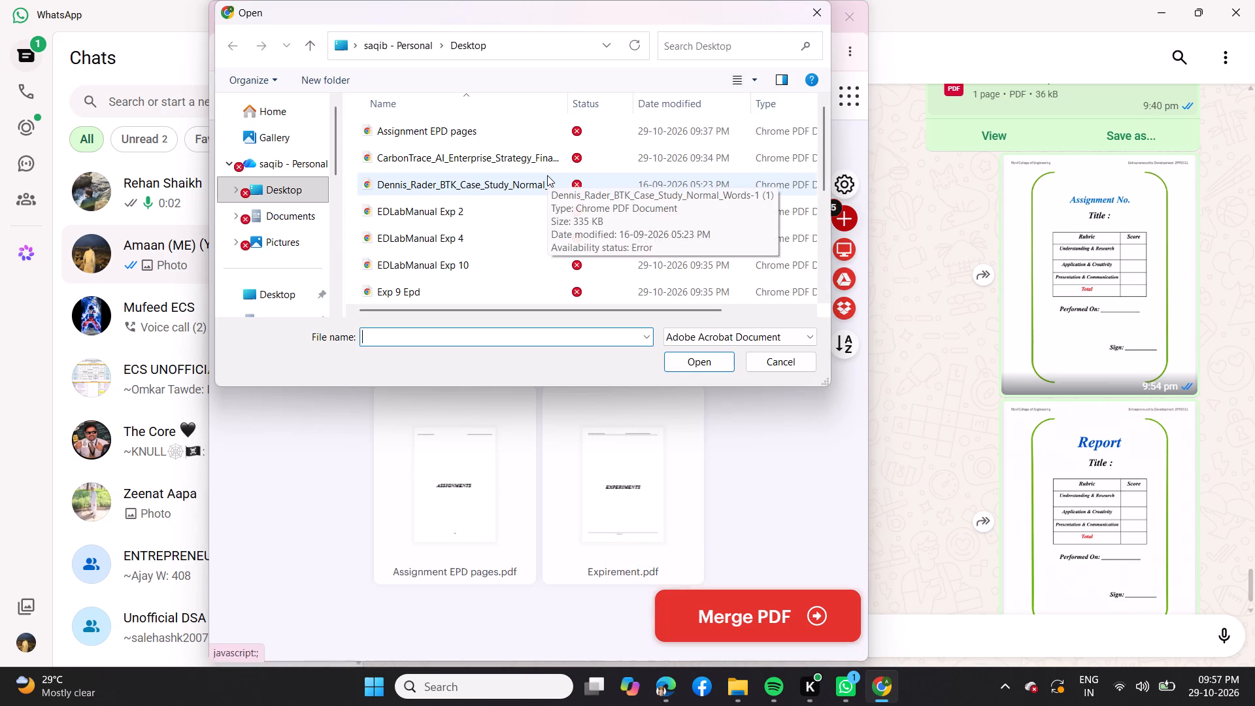
scroll(547, 175, "down", 3)
scroll(547, 175, "up", 1)
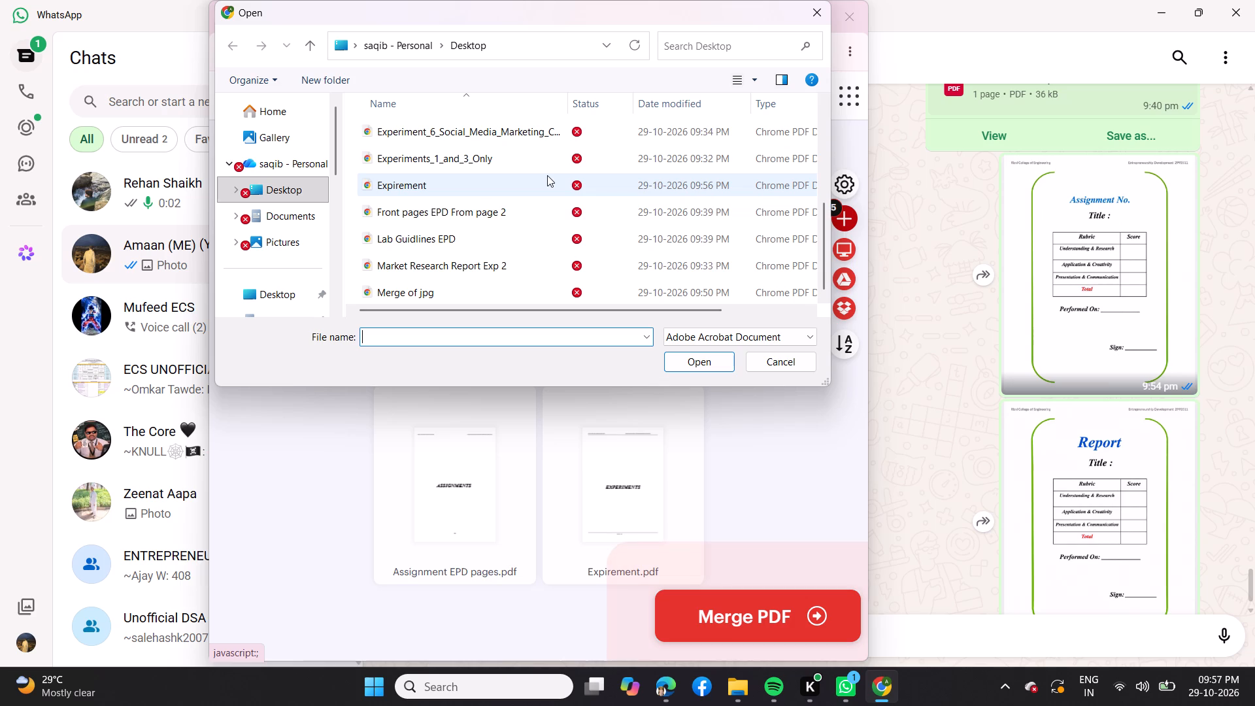
scroll(547, 175, "up", 3)
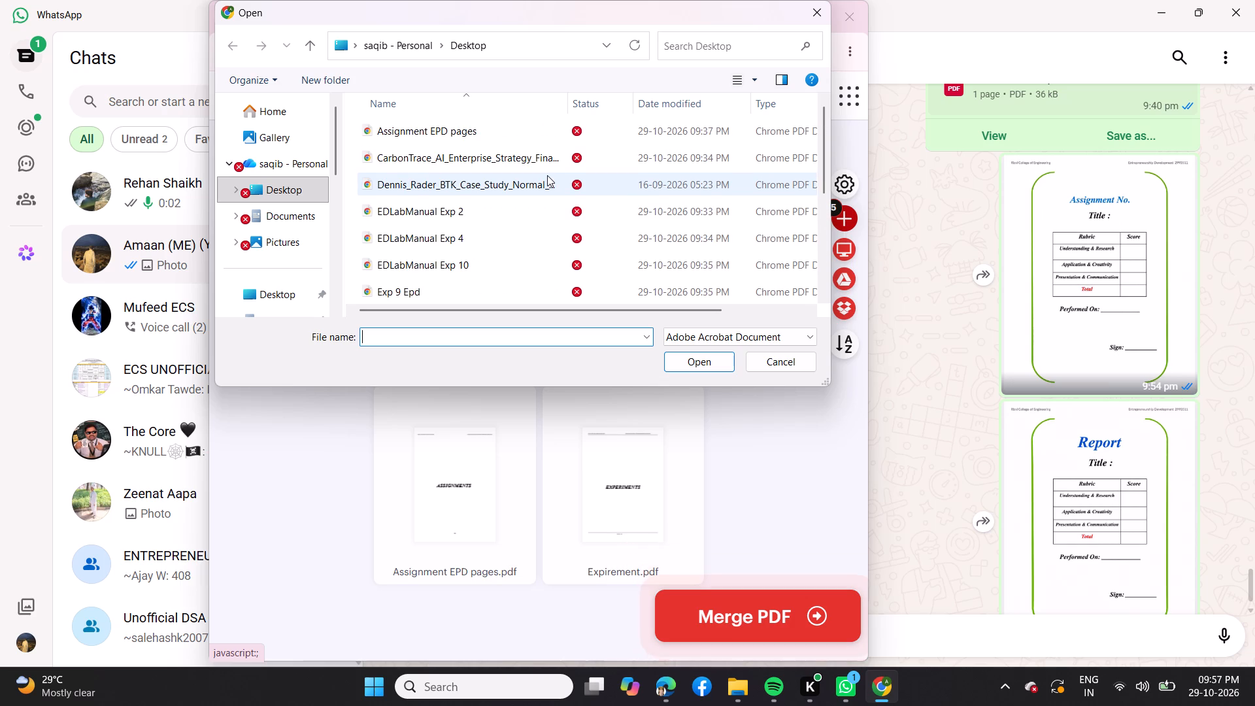
scroll(547, 175, "down", 2)
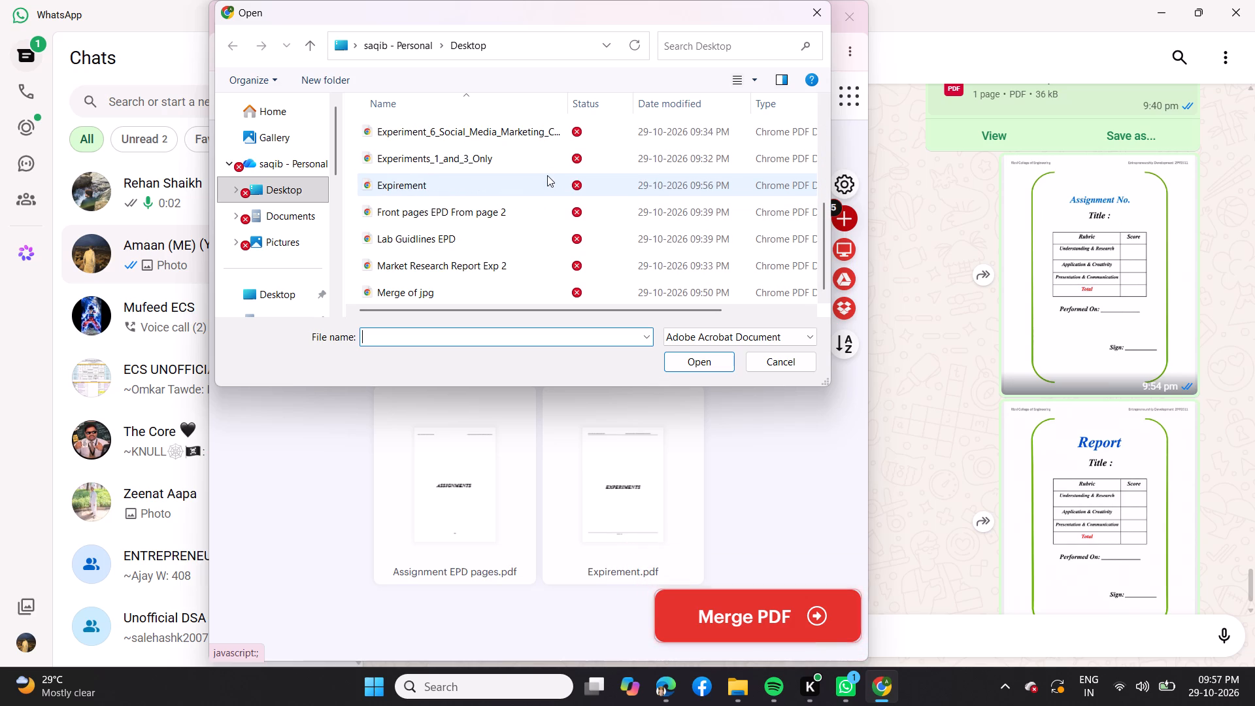
scroll(547, 175, "up", 4)
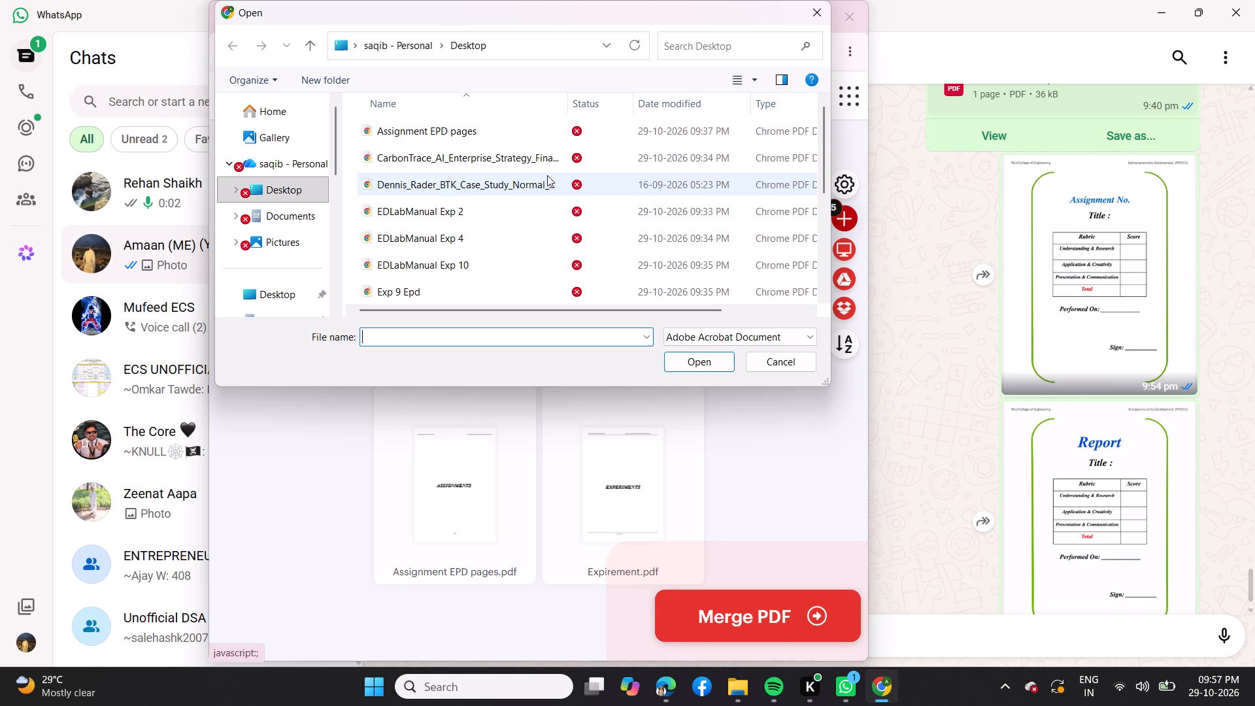
scroll(547, 175, "down", 3)
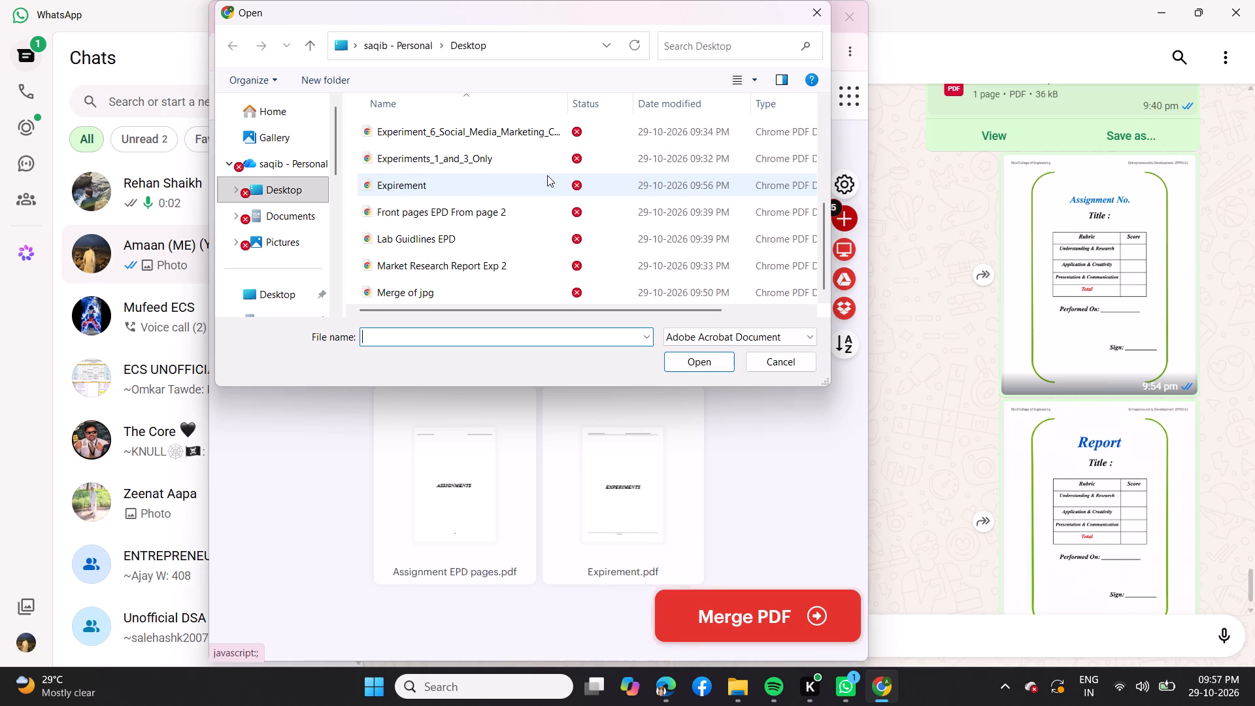
left_click(501, 160)
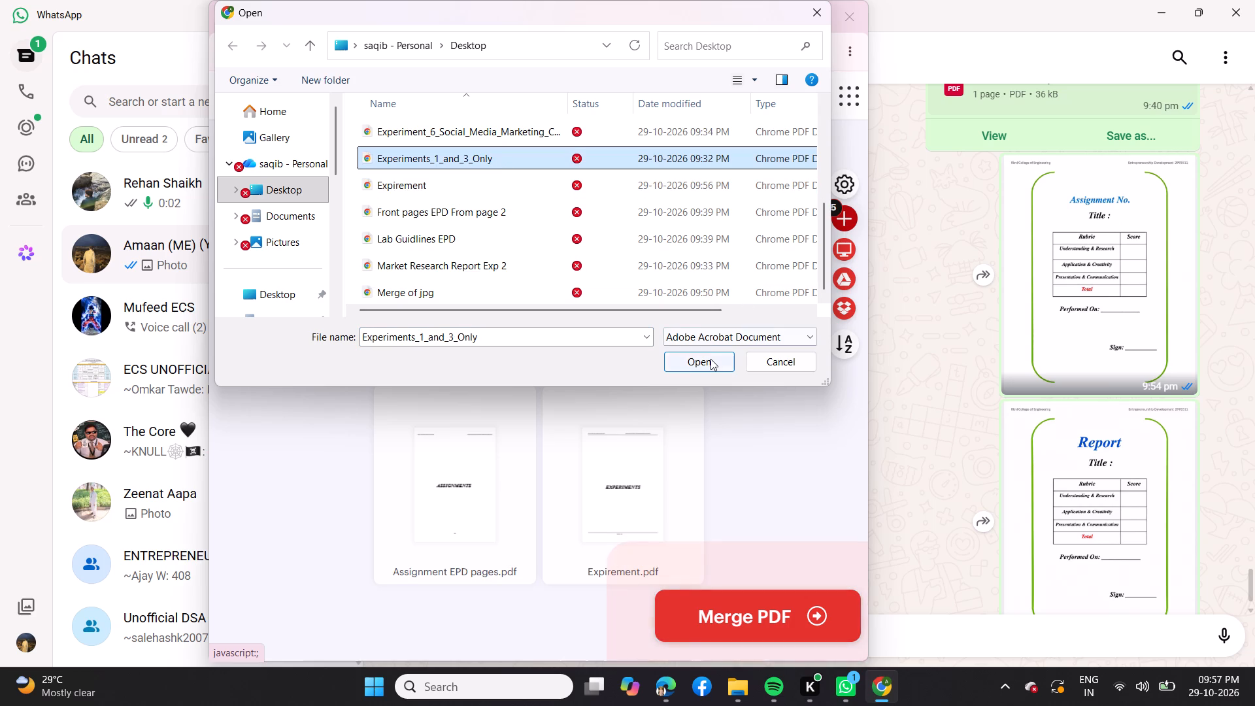
left_click(711, 359)
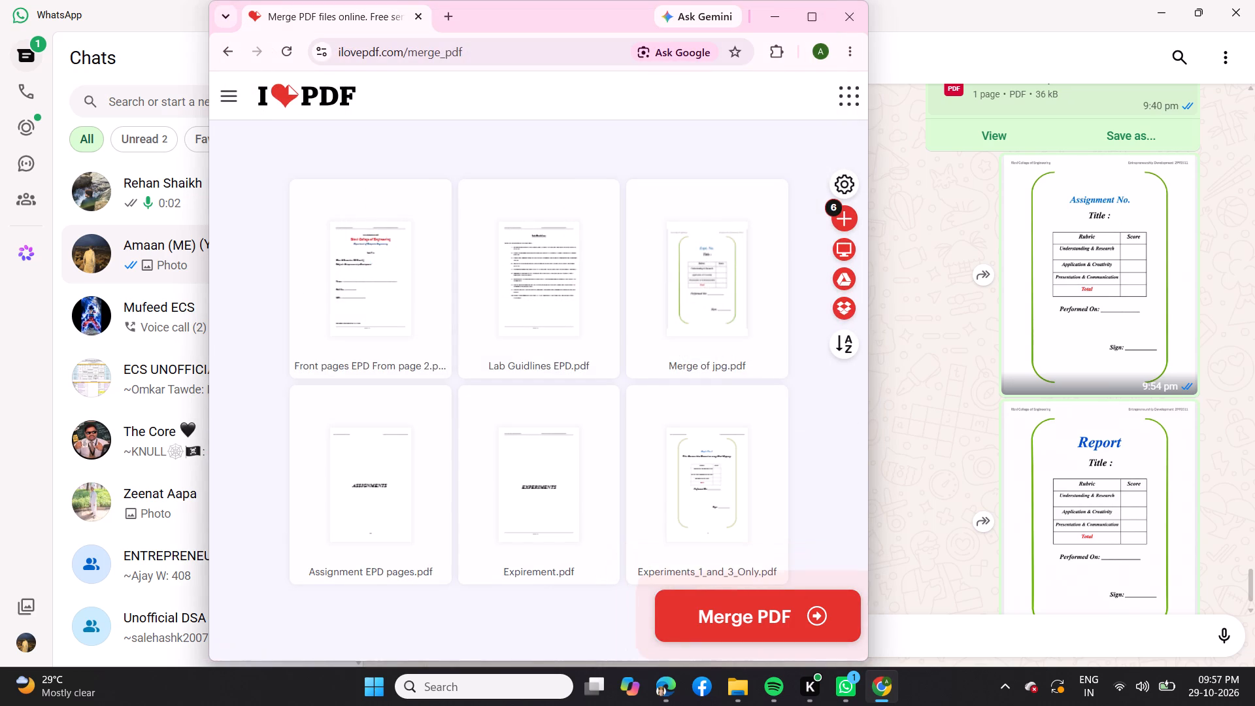
Add the Experiment 2 PDFs from the Desktop to the merge: EDLabManual Exp 2, followed by Market Research Report Exp 2.
left_click(837, 214)
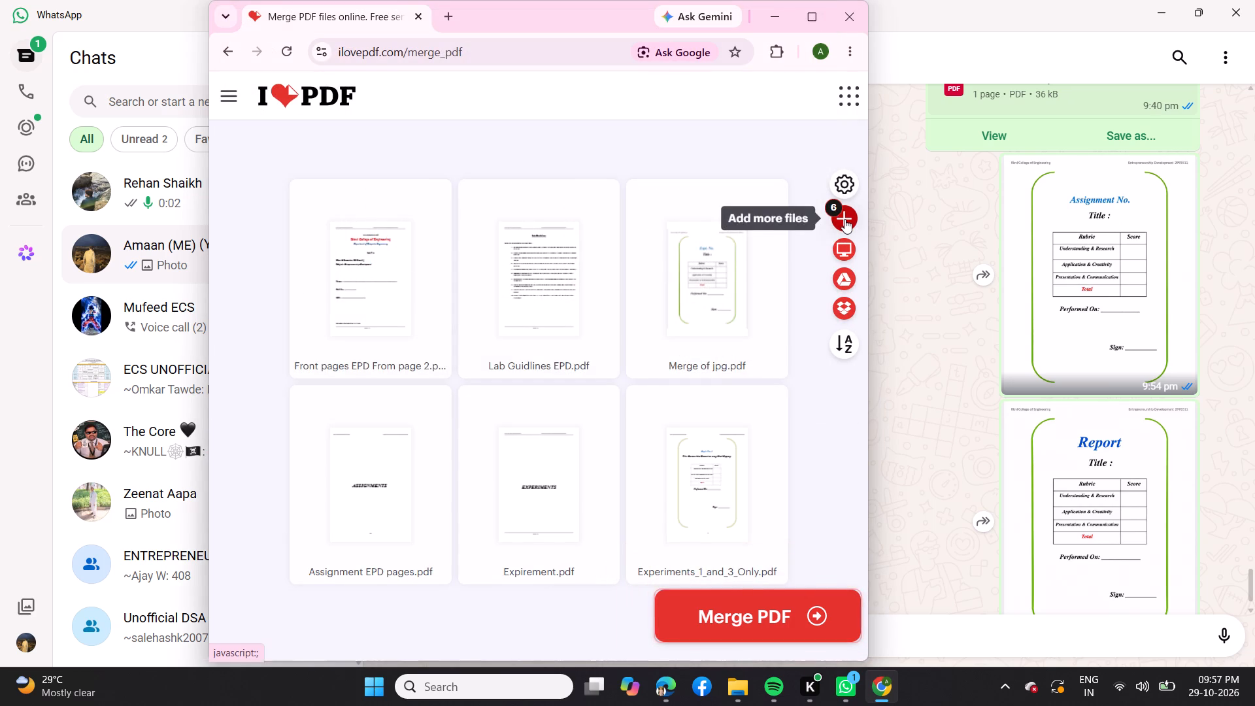
left_click(845, 219)
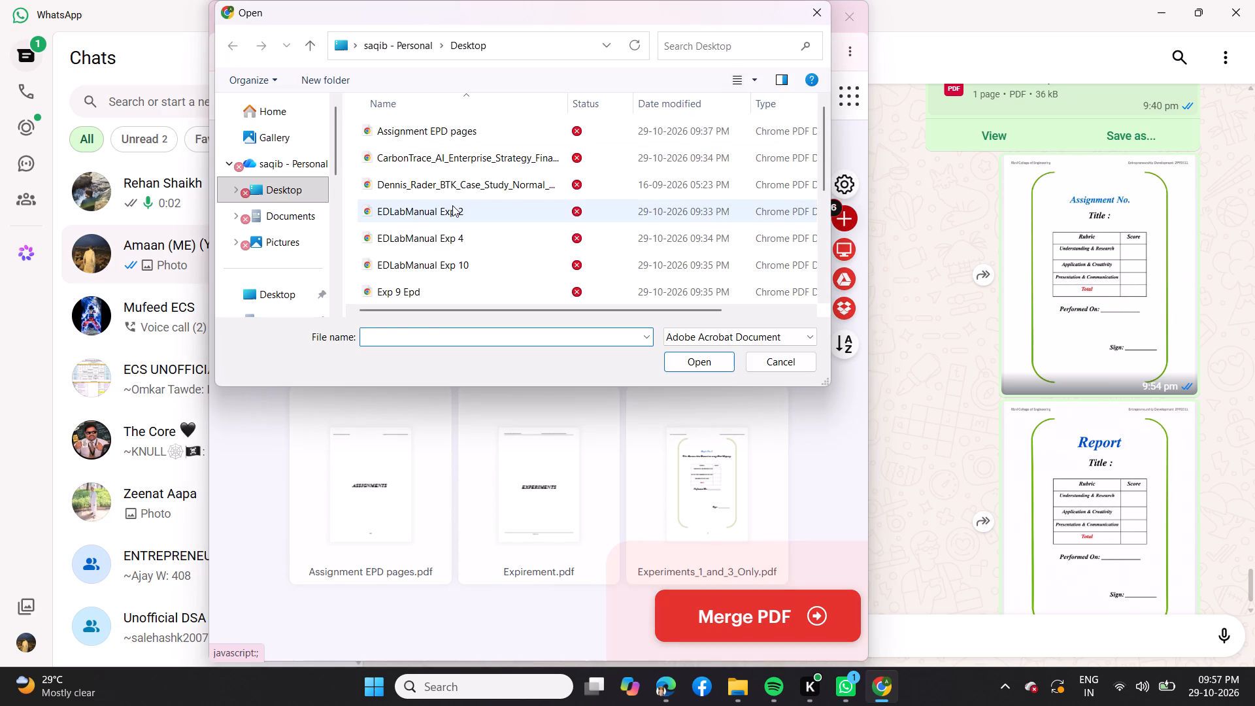
left_click(452, 205)
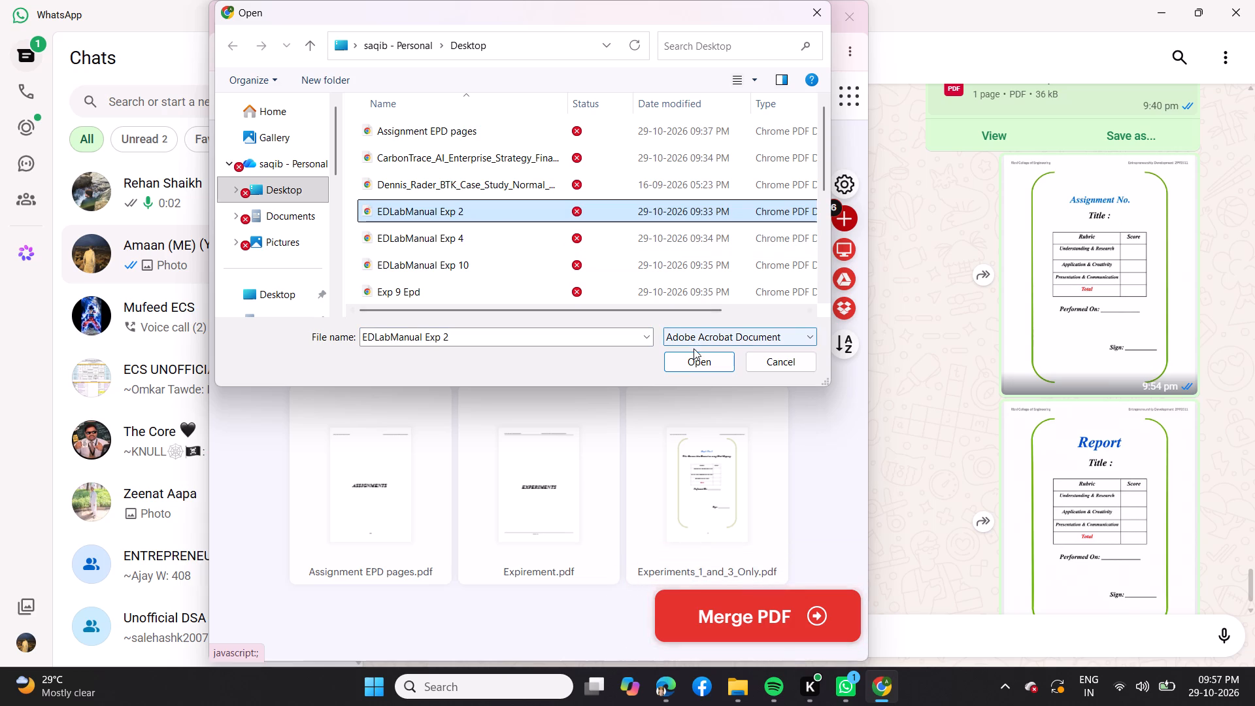
left_click(693, 359)
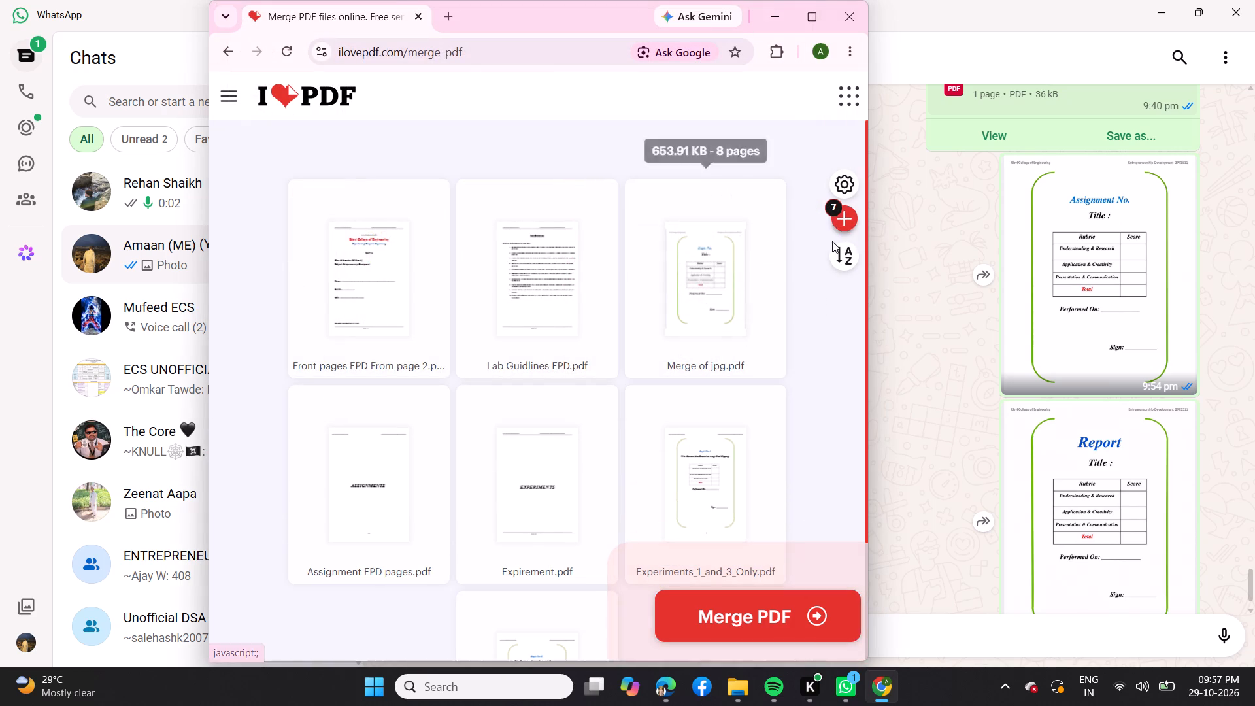
left_click(841, 218)
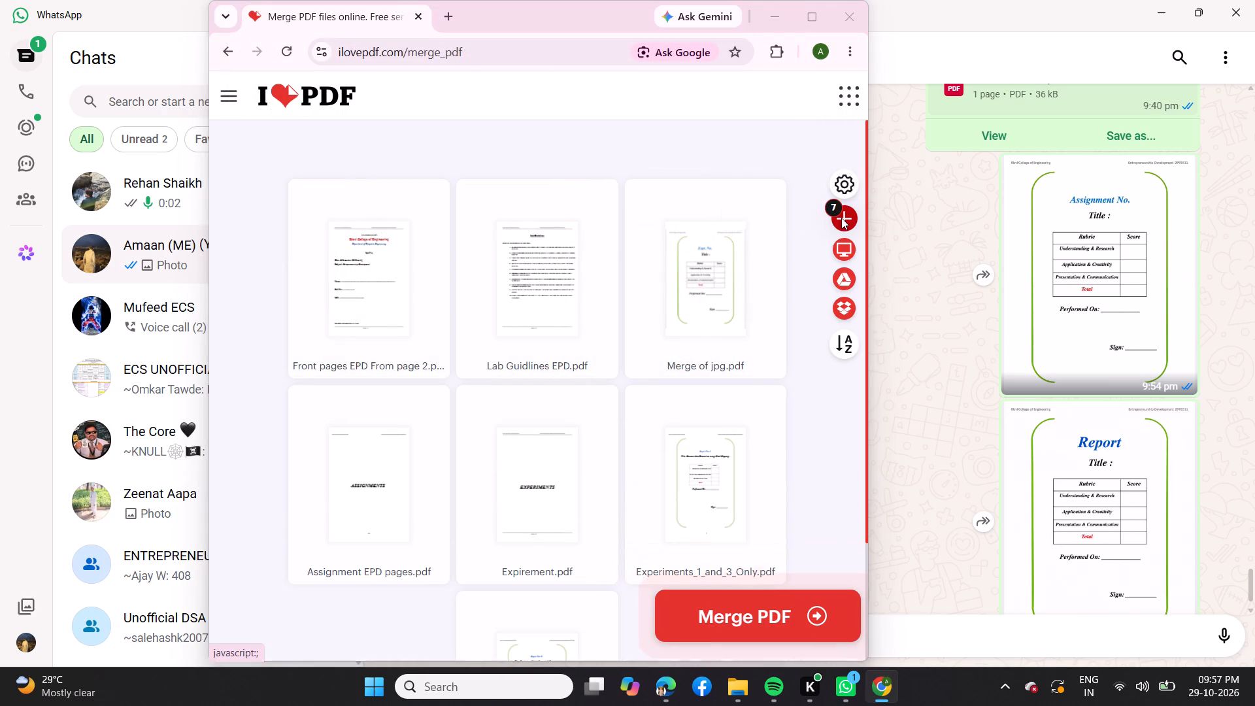
scroll(397, 214, "down", 2)
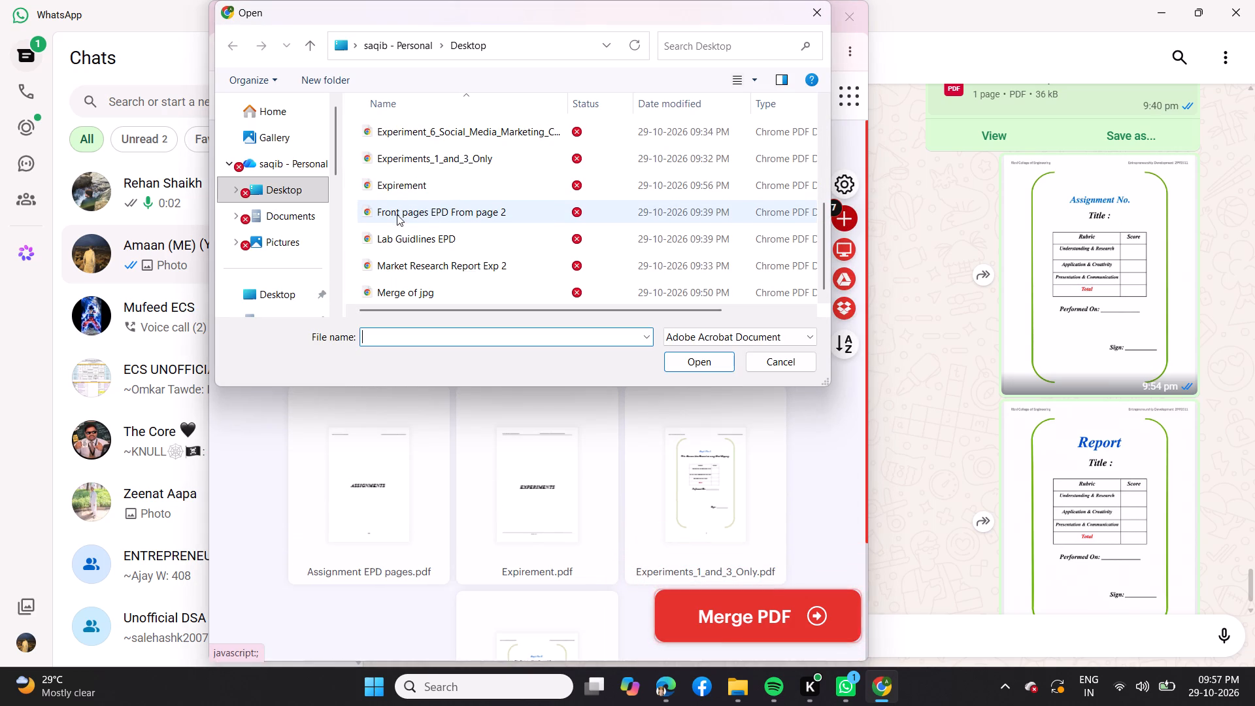
left_click(405, 274)
left_click(680, 363)
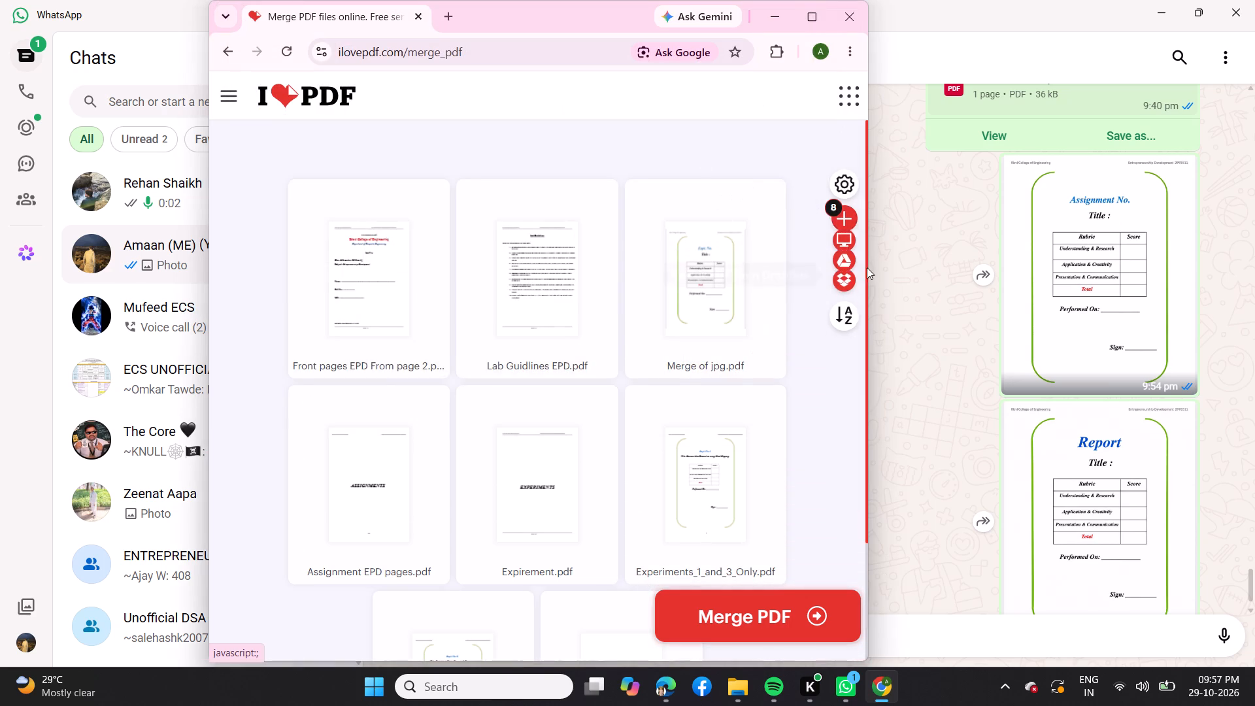
Add the Experiment 4 PDFs to the merge: EDLabManual Exp 4, followed by CarbonTrace_AI_Enterprise_Strategy_Financial_Plan 1 Exp 4.
left_click(850, 216)
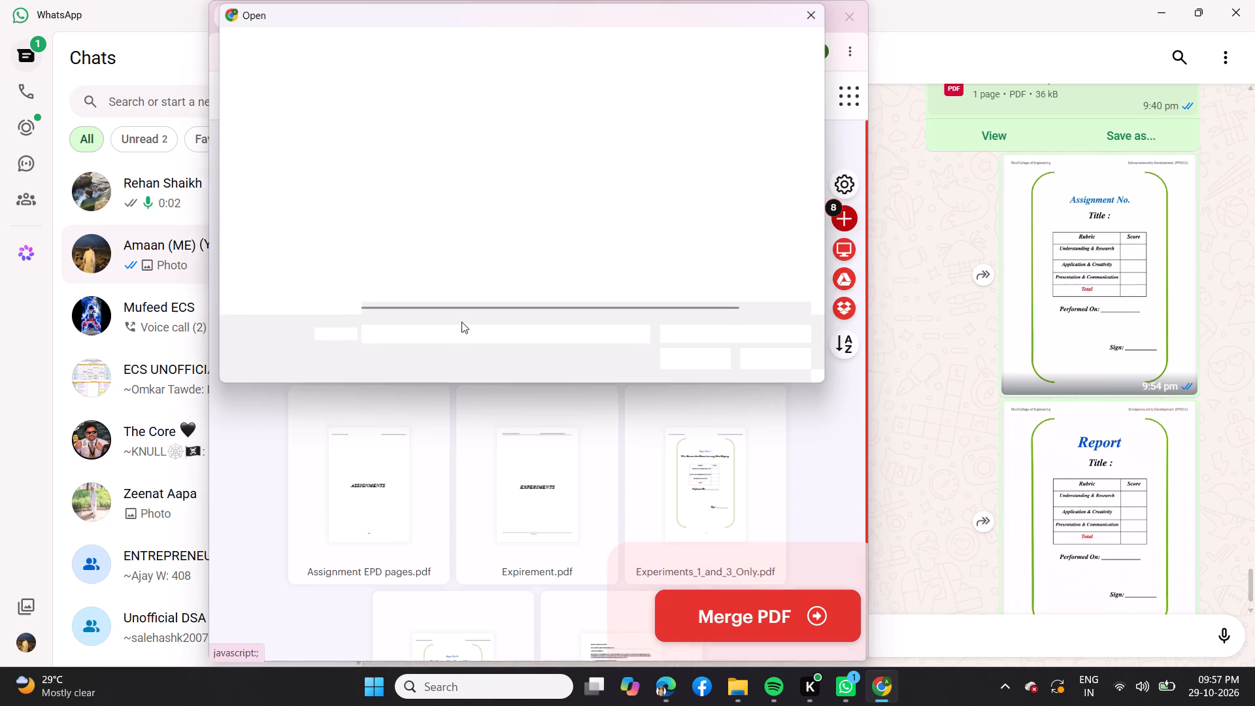
left_click(465, 238)
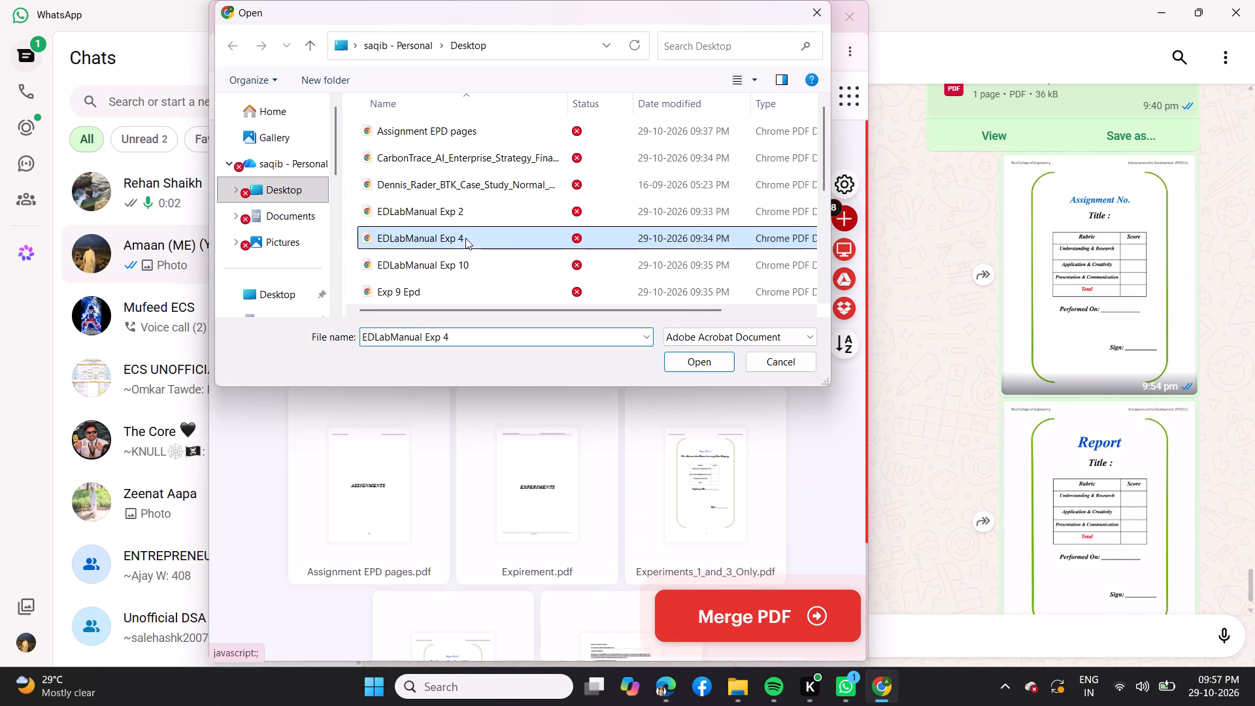
left_click(689, 358)
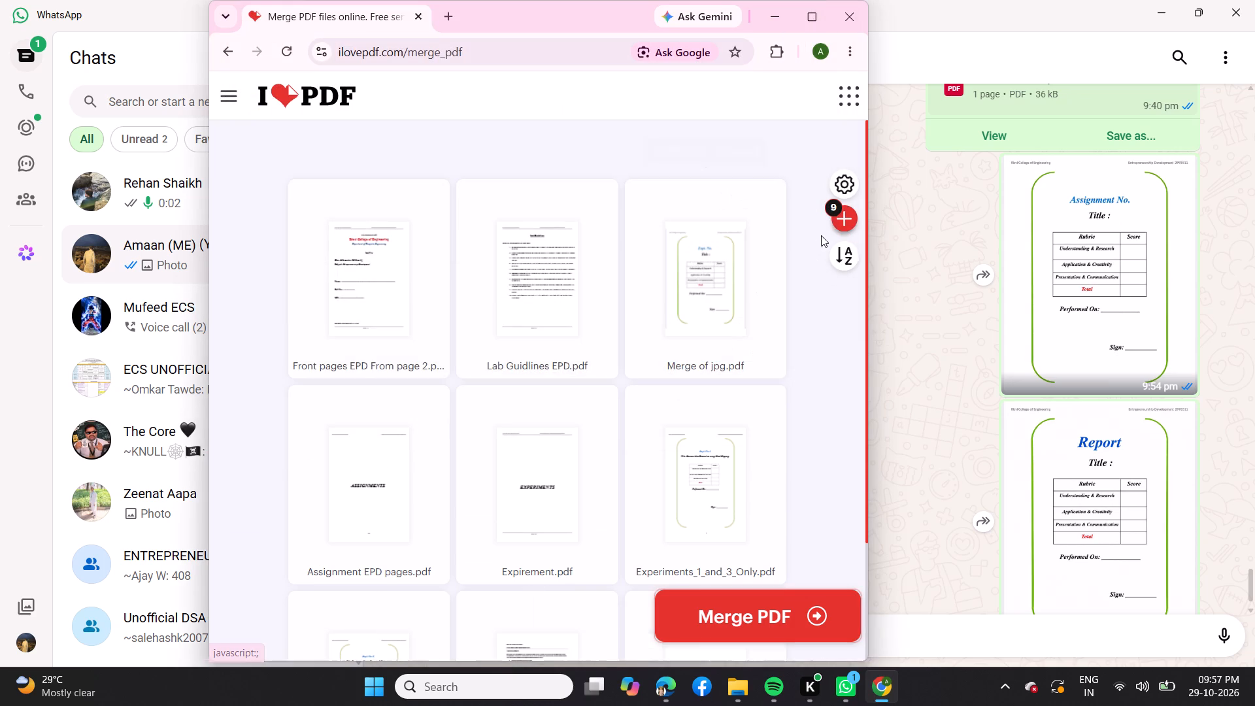
left_click(837, 210)
left_click(839, 211)
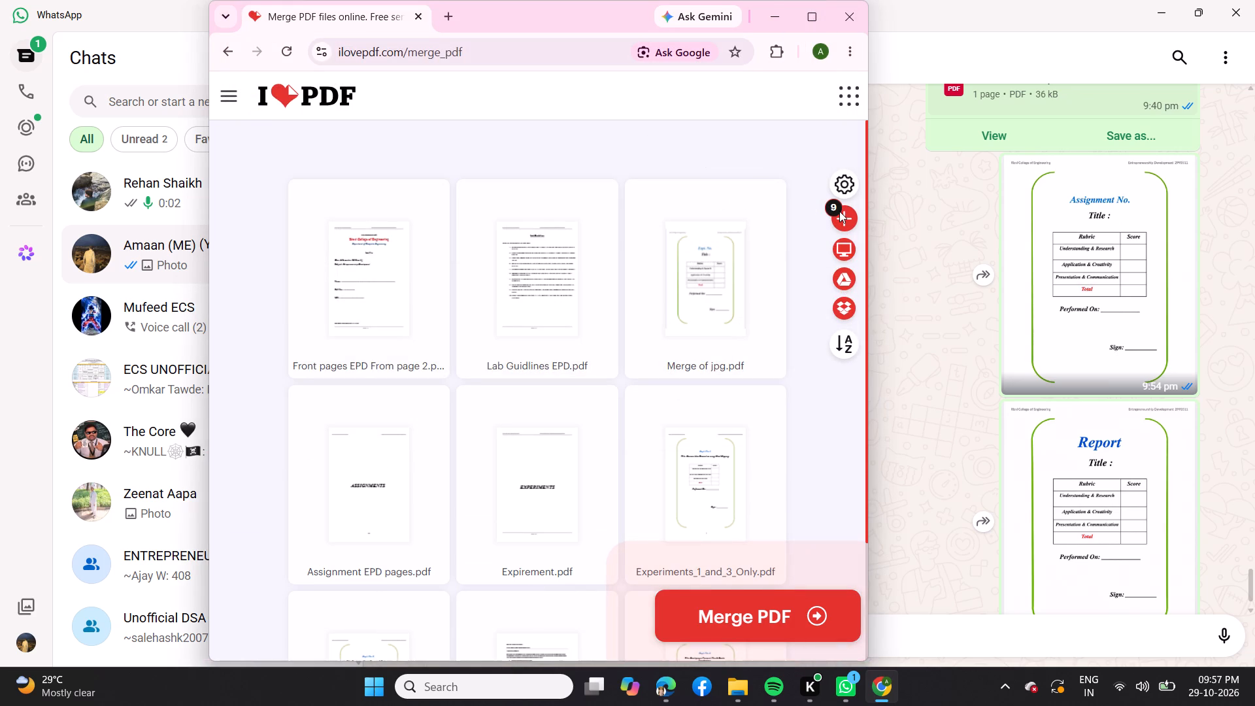
left_click(843, 215)
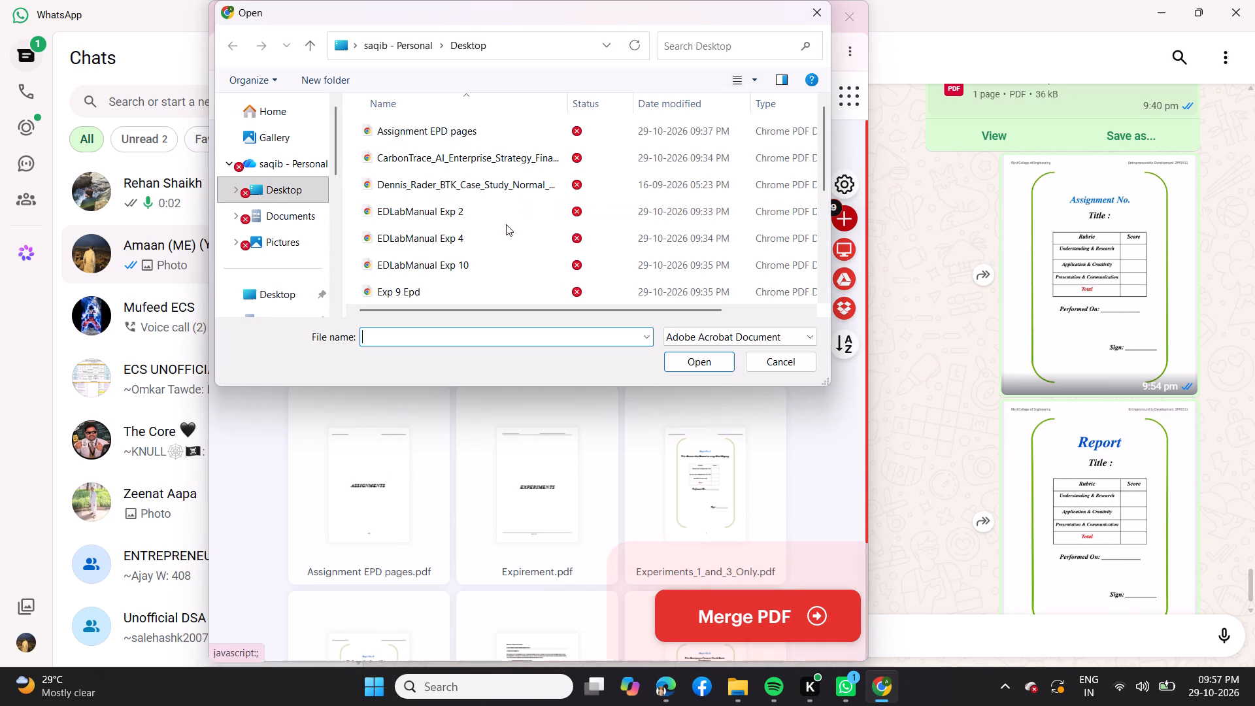
left_click(490, 159)
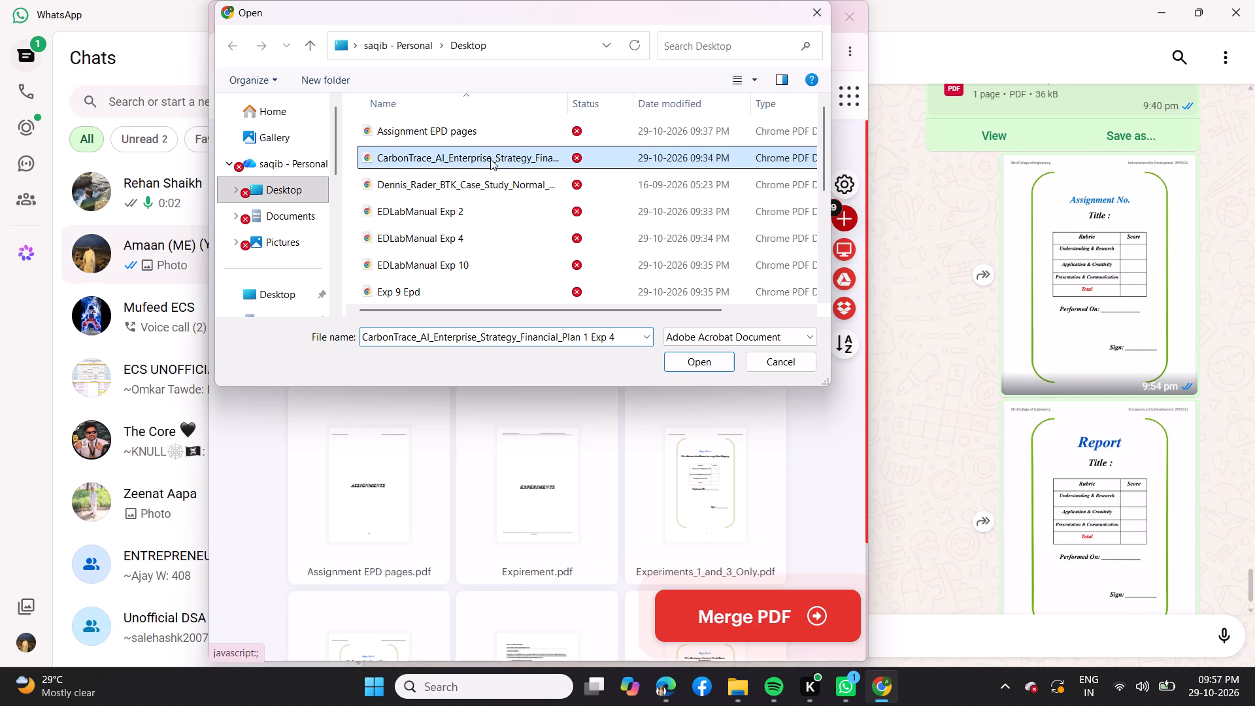
left_click(703, 361)
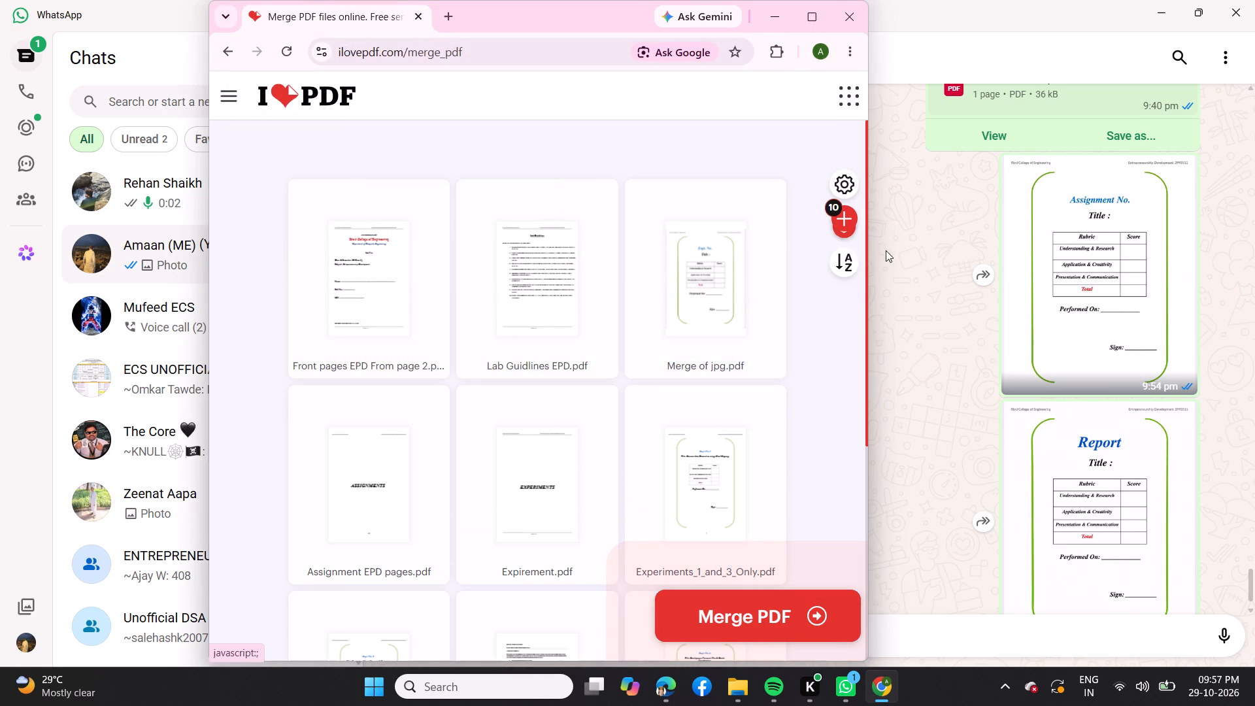
Add the Experiment_5_Creating_a_Website PDF from the Desktop folder to the files being merged.
left_click(837, 213)
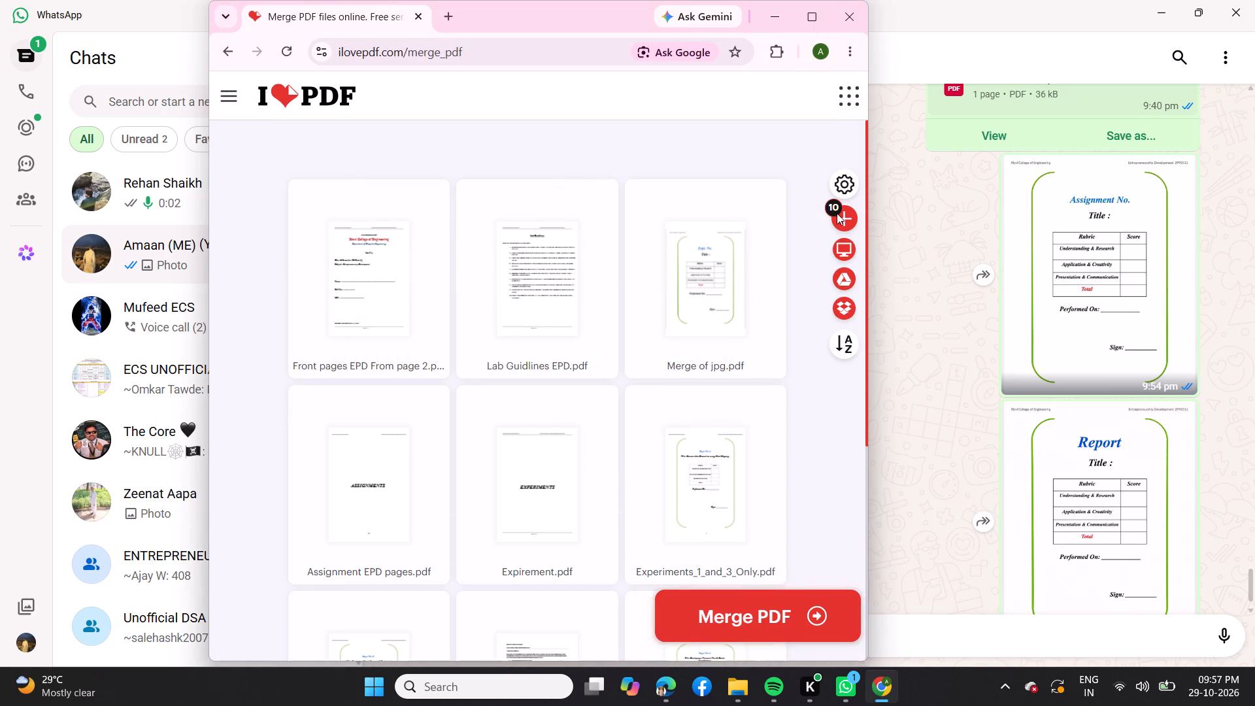
left_click(850, 216)
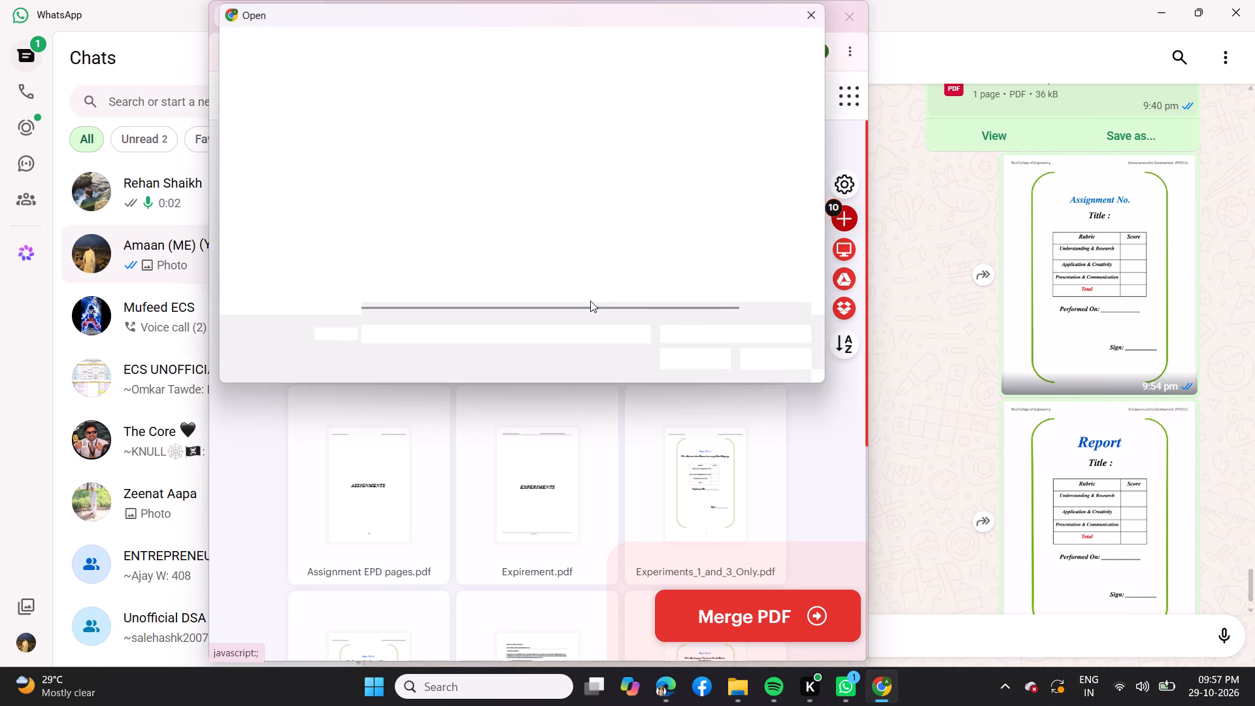
scroll(480, 208, "down", 1)
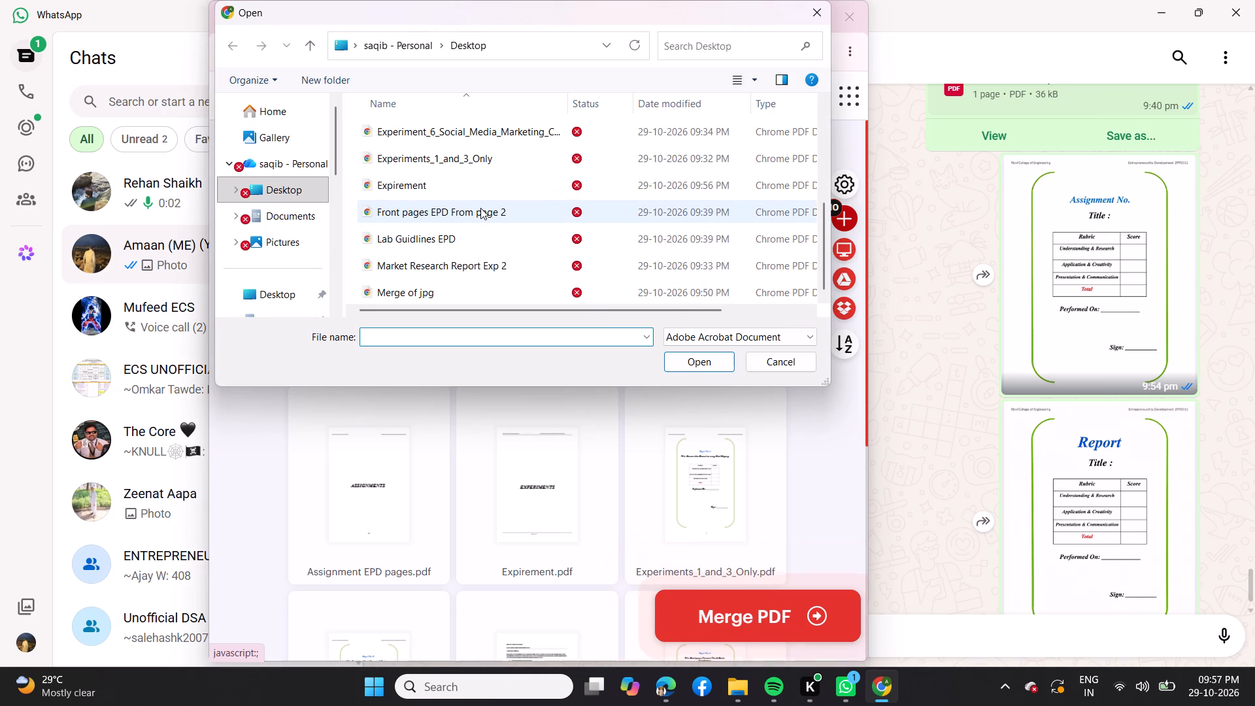
scroll(480, 208, "down", 1)
scroll(480, 208, "up", 4)
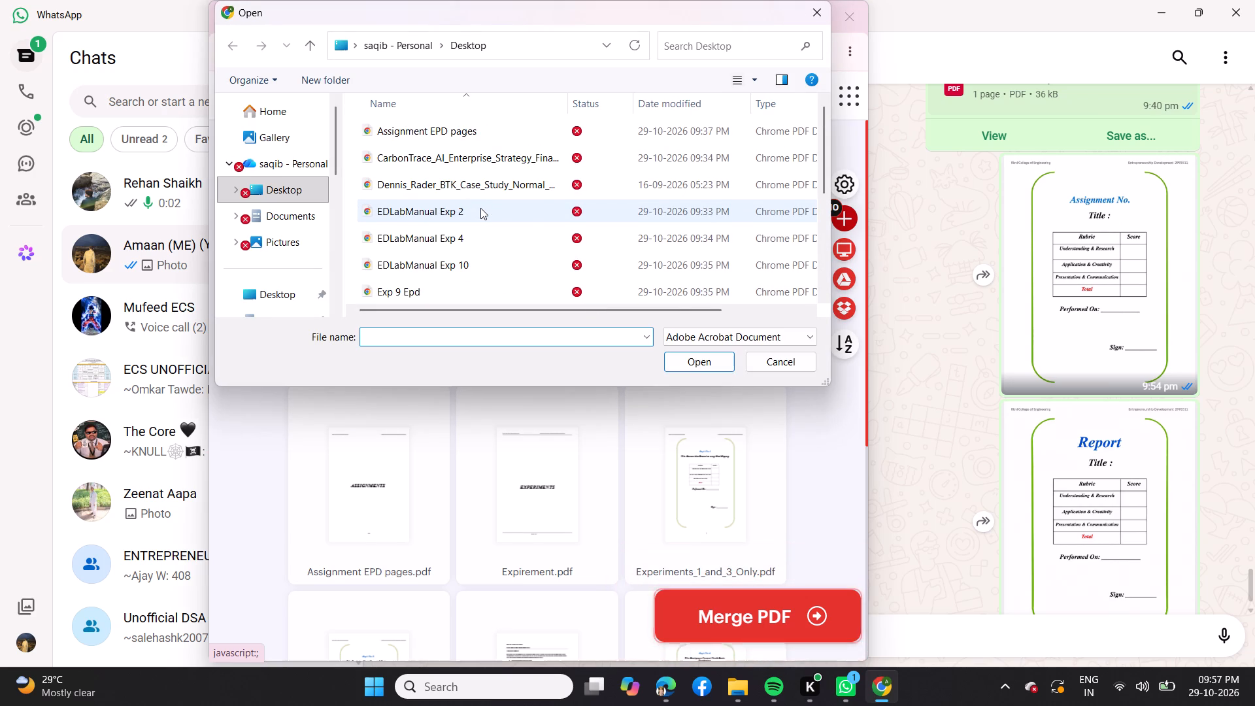
scroll(480, 208, "down", 1)
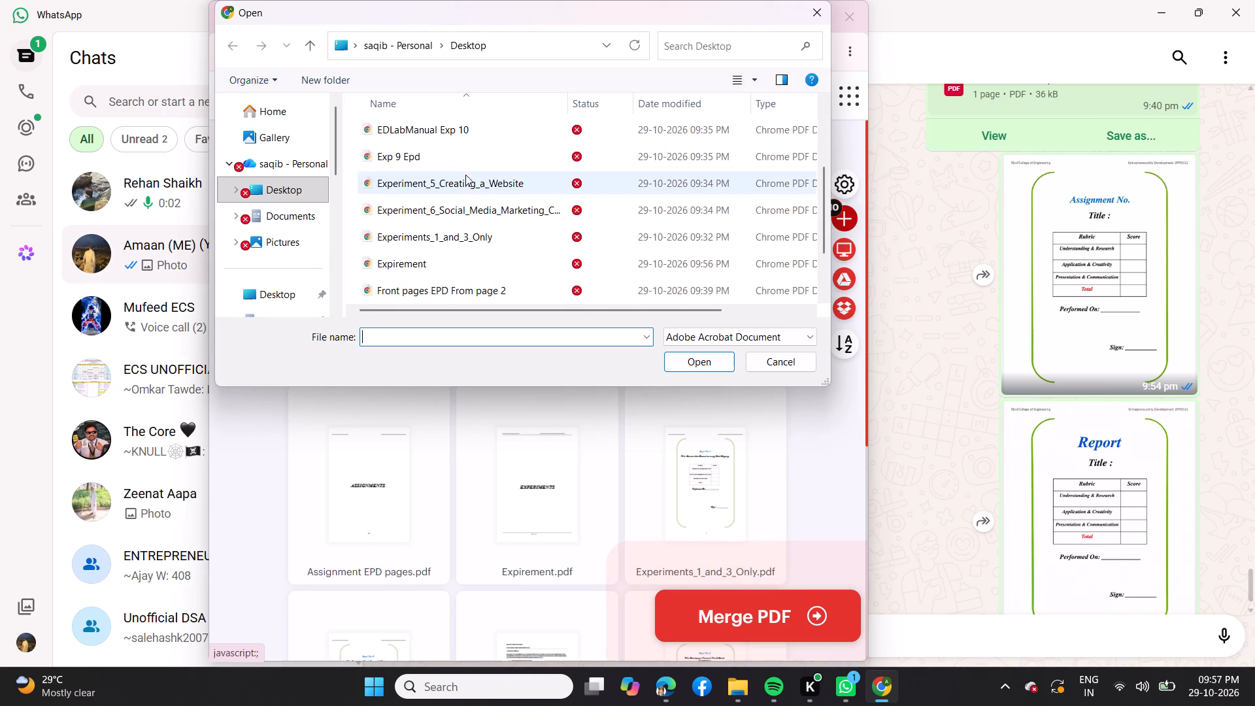
left_click(467, 178)
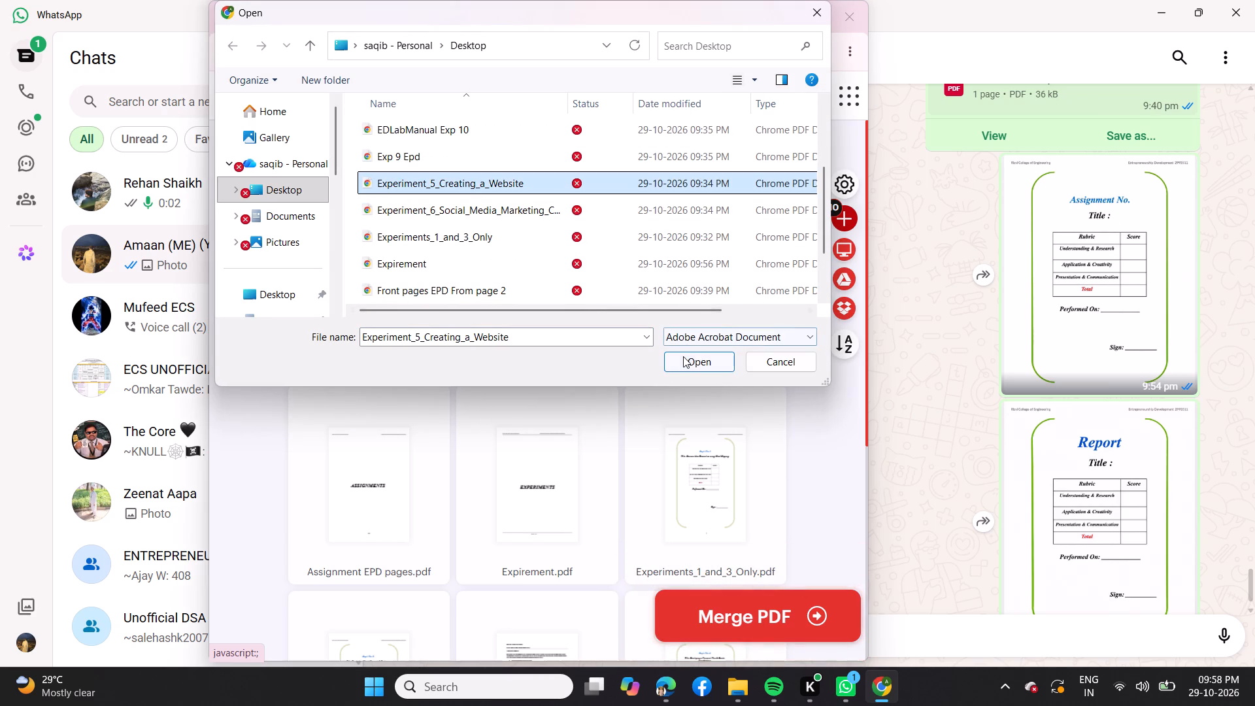
left_click(683, 356)
Add the Experiment_6_Social_Media_Marketing_Campaign PDF from the Desktop folder to the files being merged.
left_click(848, 207)
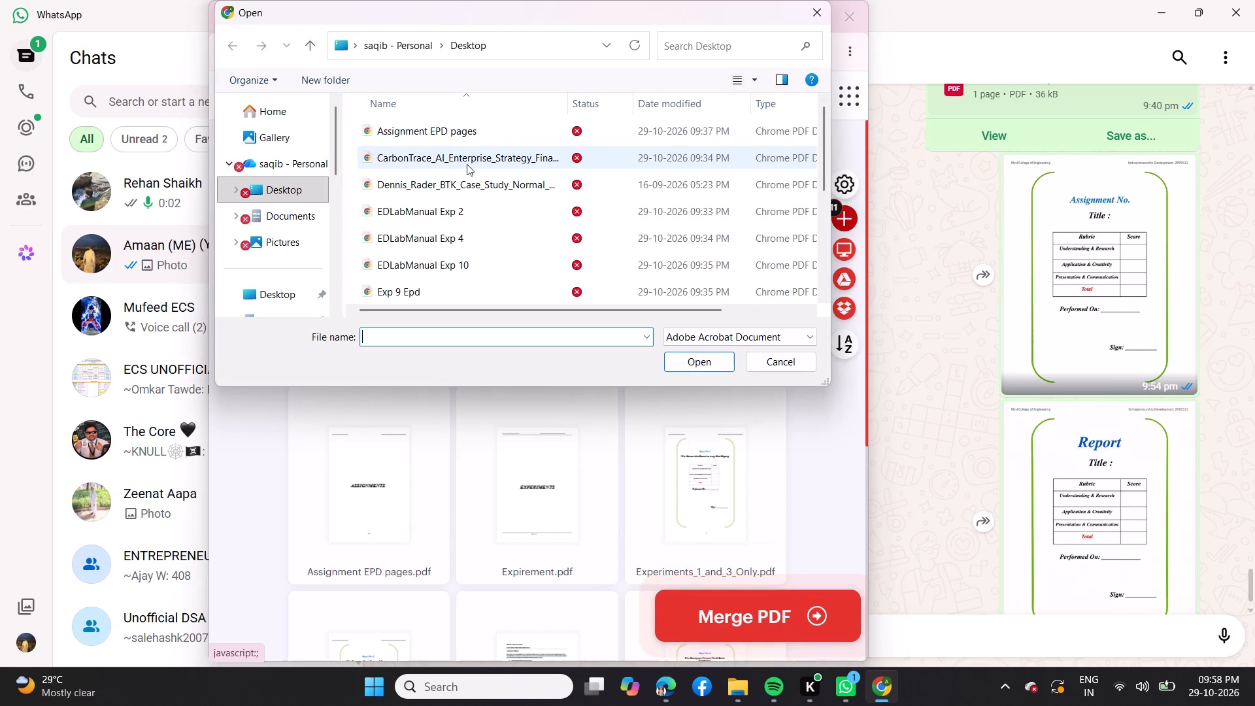
scroll(467, 164, "down", 1)
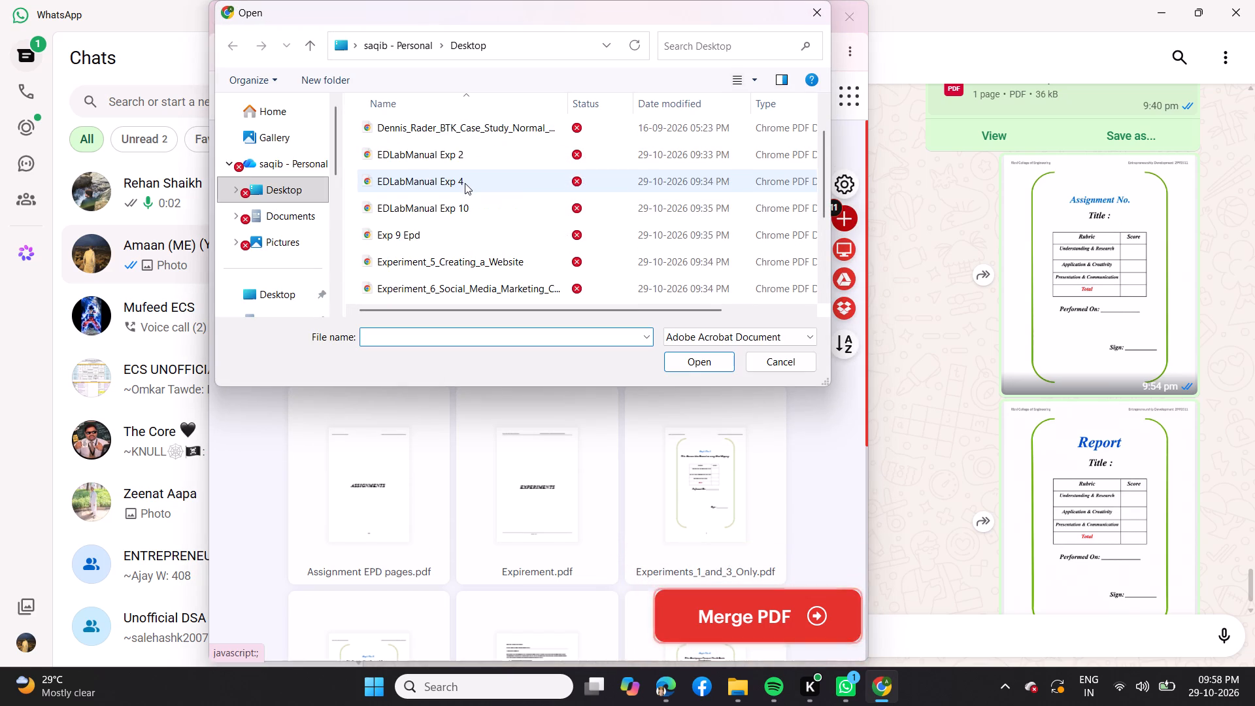
left_click(454, 209)
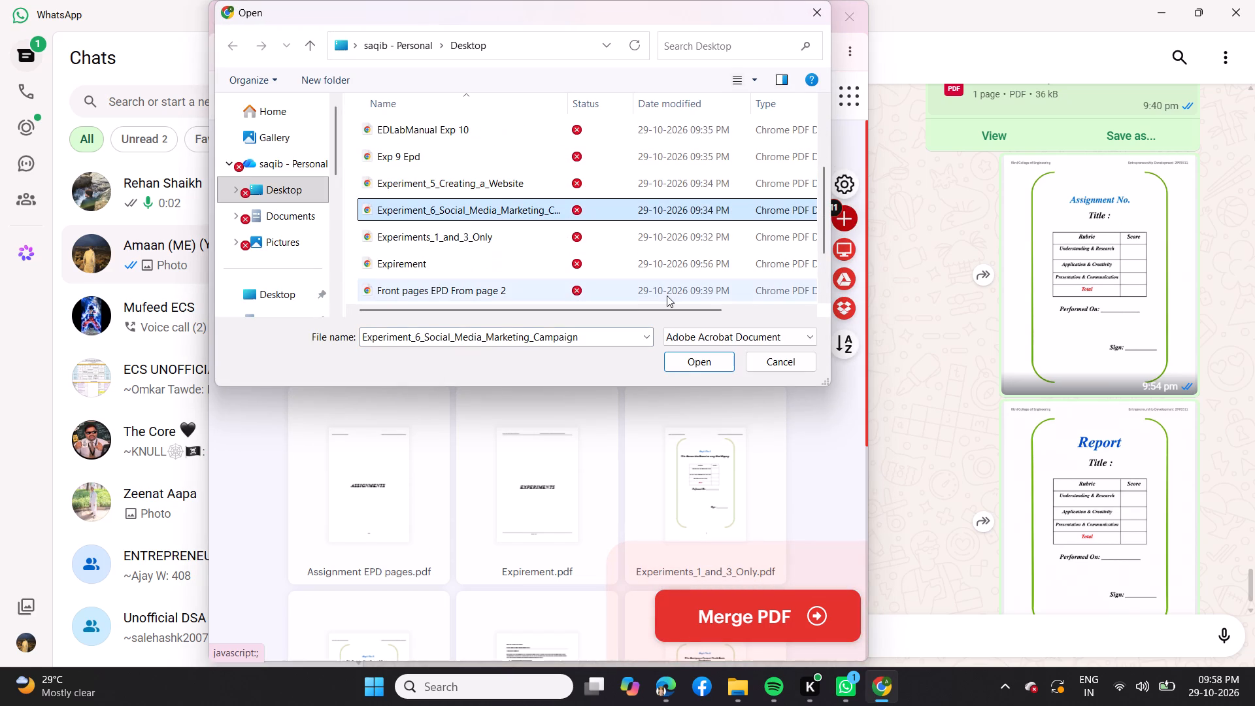
left_click(686, 363)
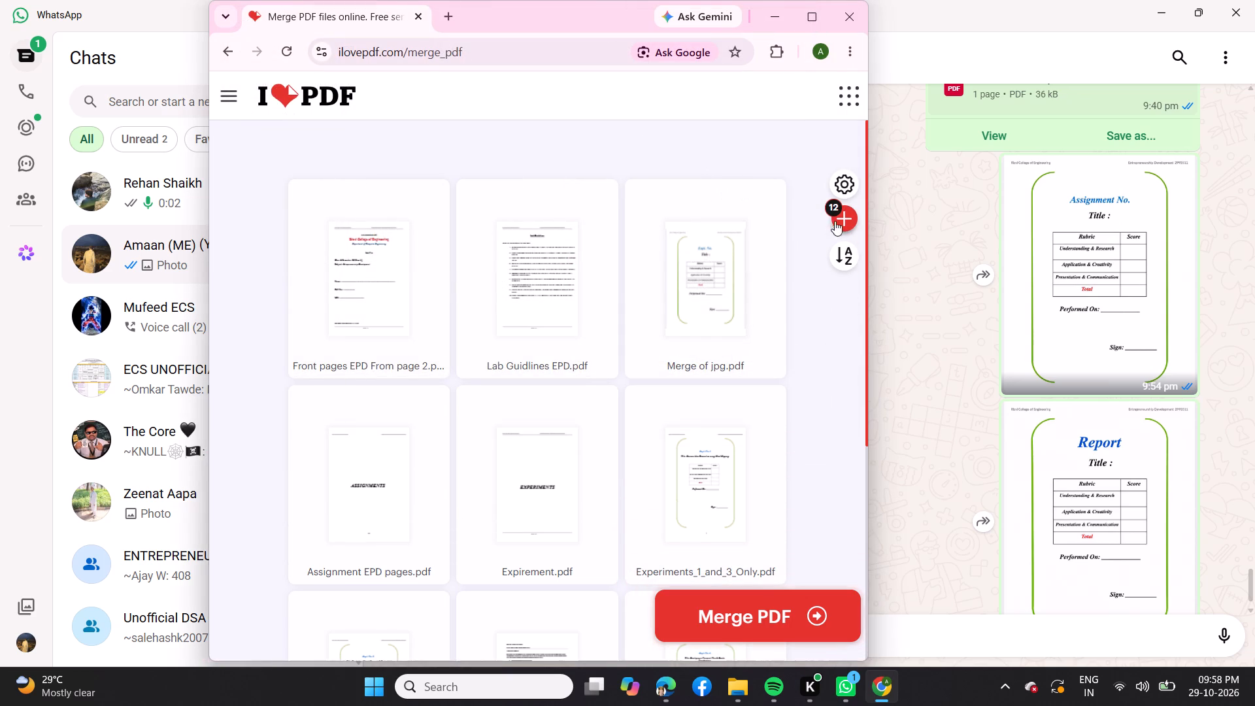
Add the Exp 9 Epd PDF from the Desktop folder to the files being merged.
left_click(838, 220)
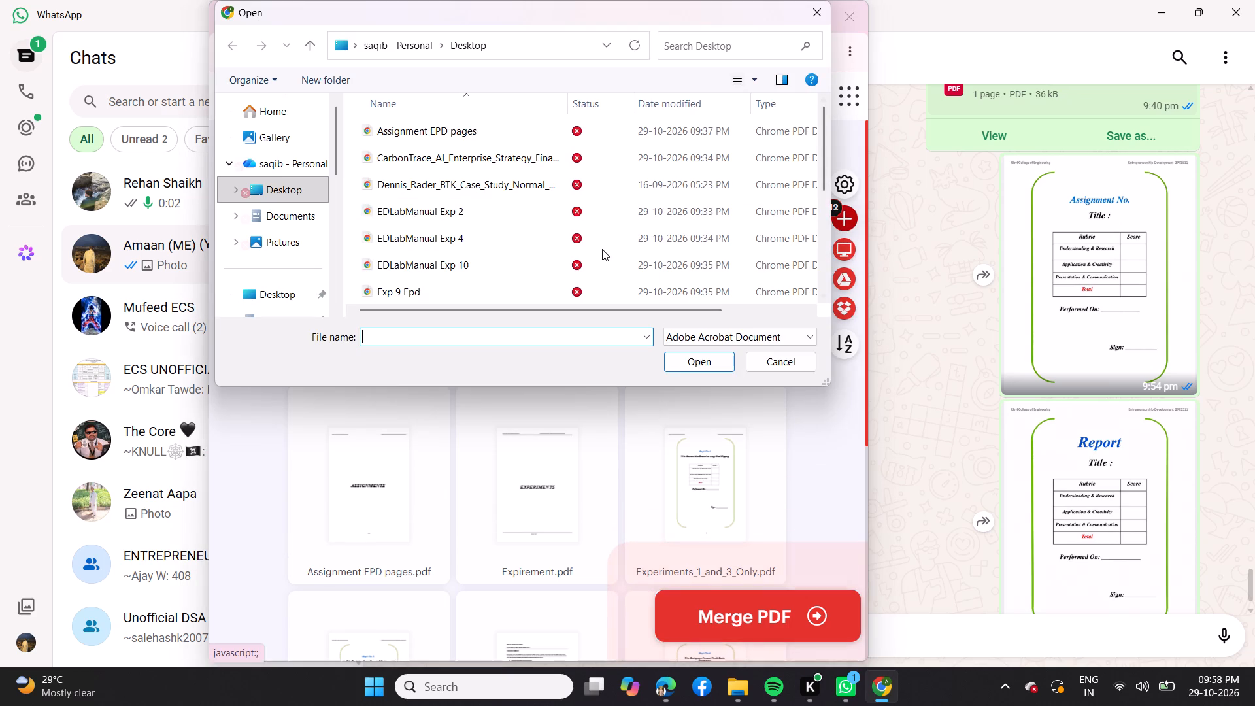
scroll(602, 249, "down", 2)
scroll(602, 249, "up", 1)
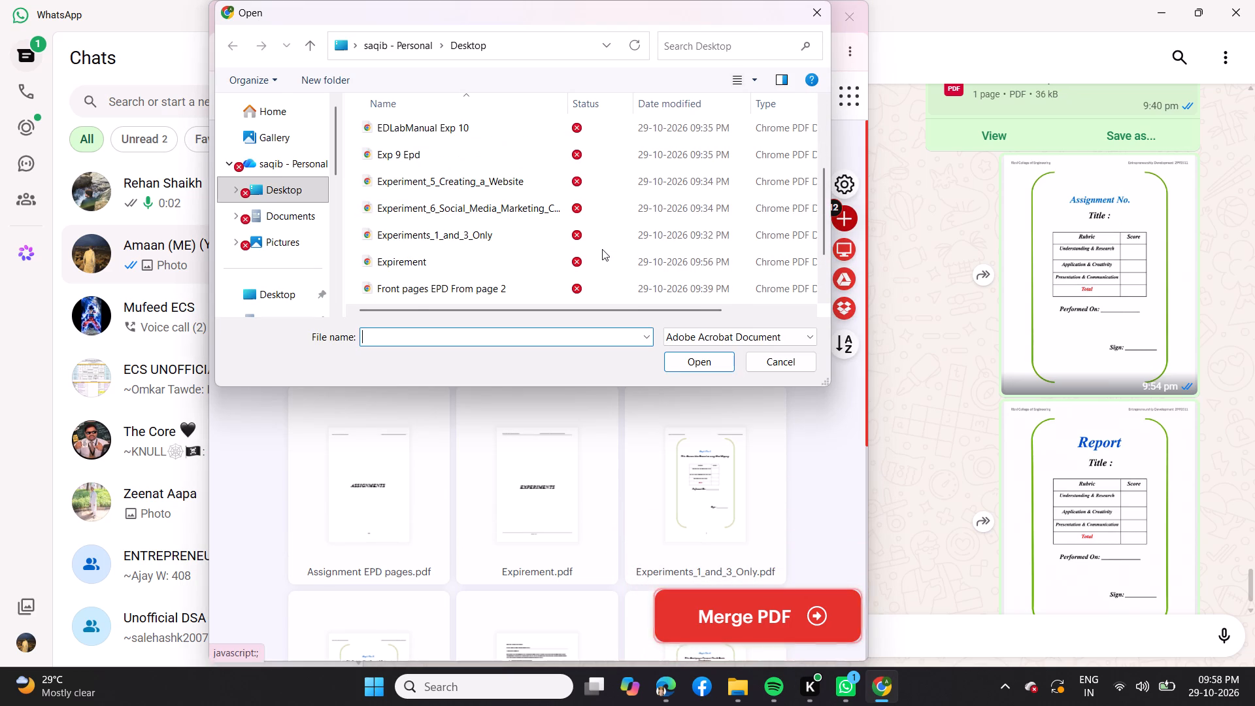
scroll(602, 249, "up", 1)
scroll(602, 249, "down", 3)
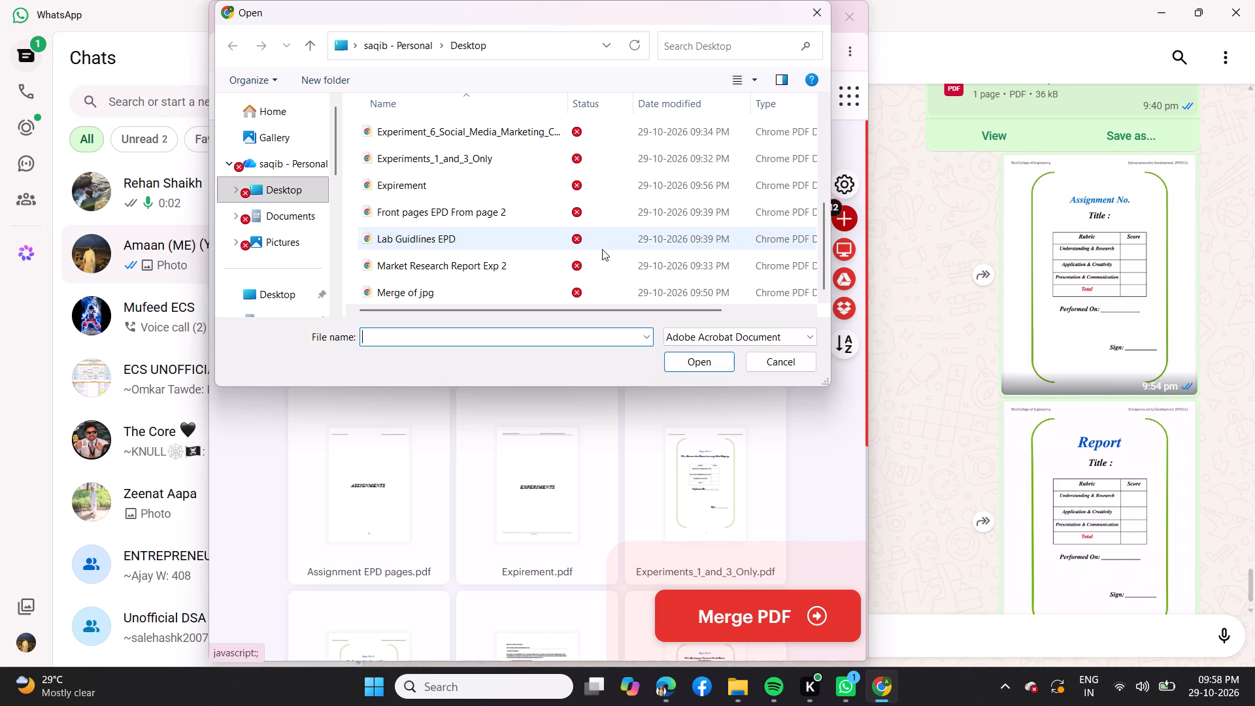
scroll(514, 224, "up", 1)
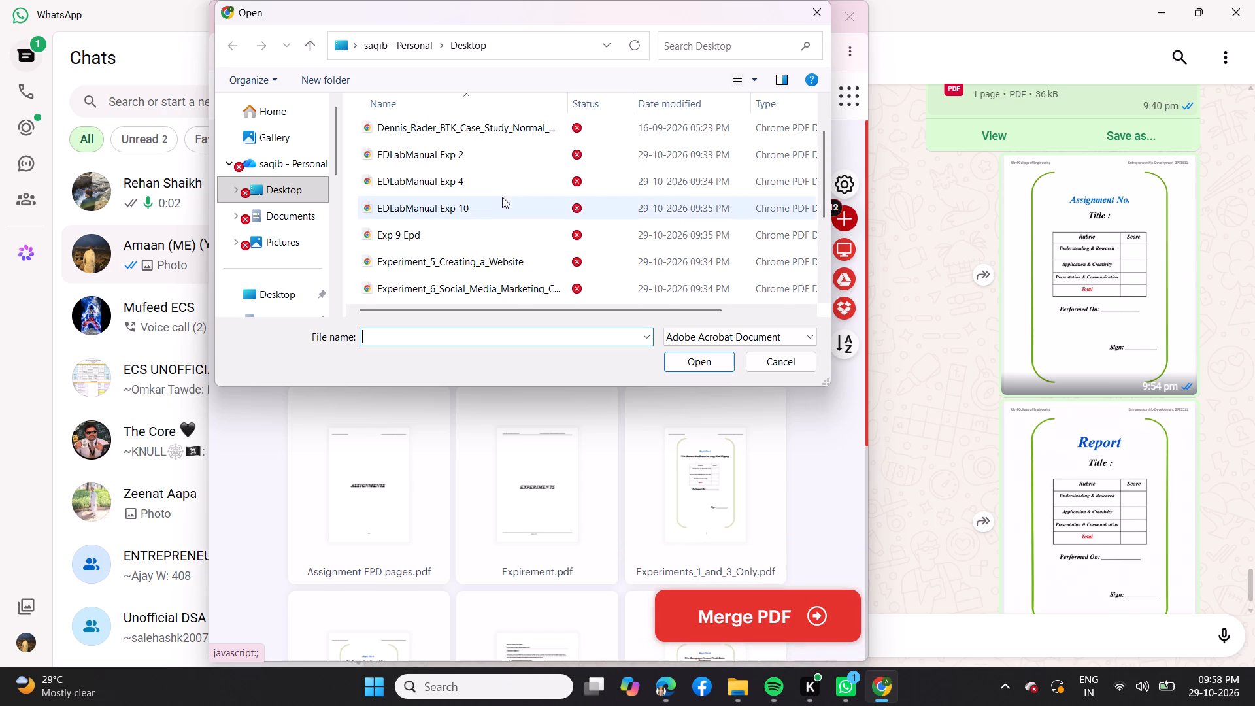
scroll(497, 124, "up", 4)
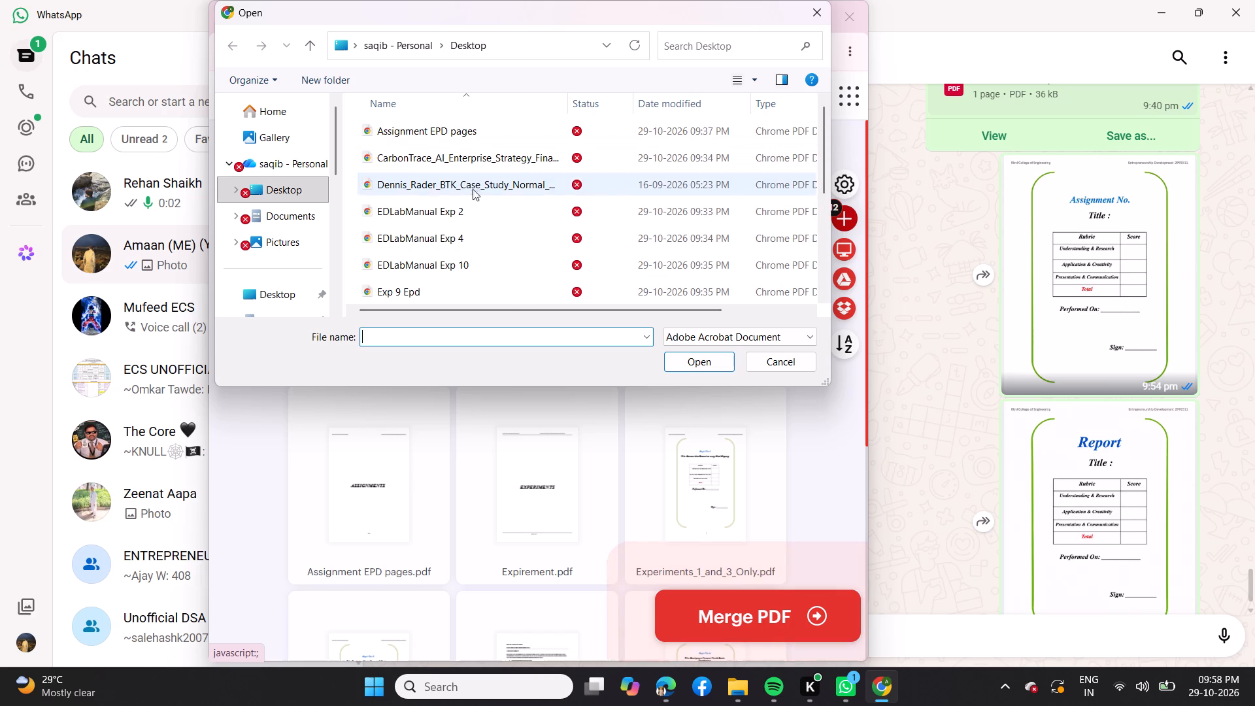
key("Down")
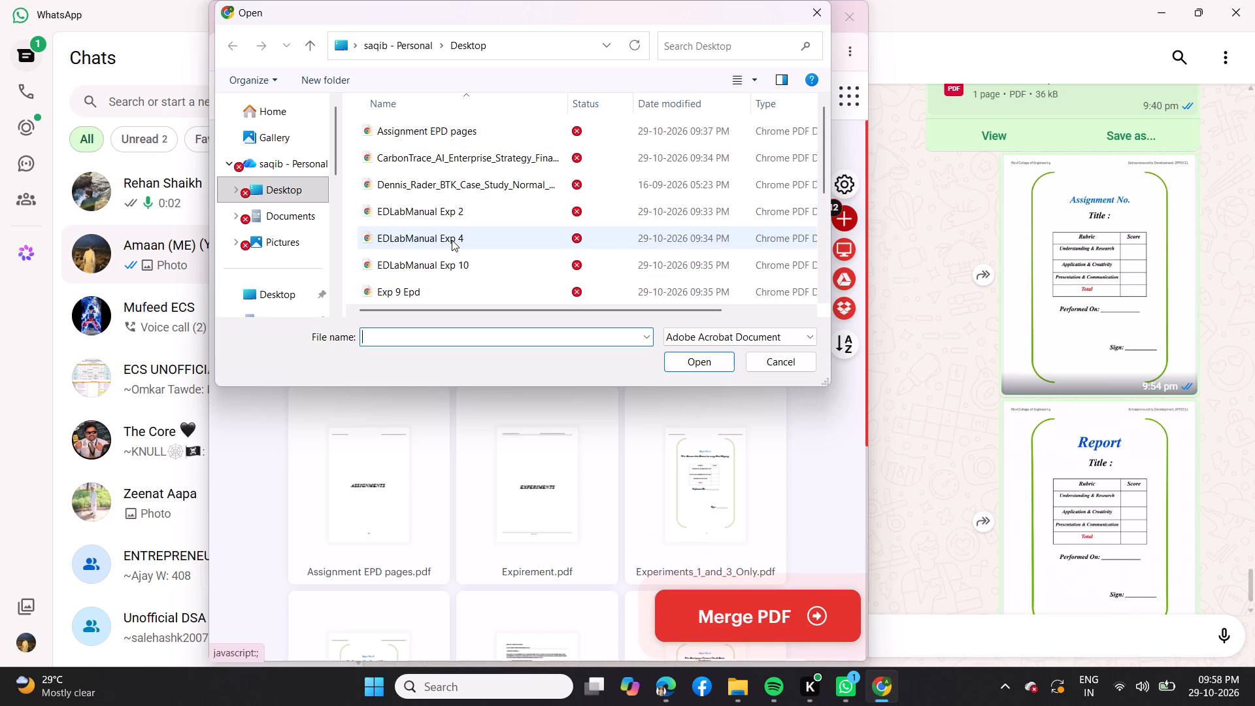
key("Down")
scroll(409, 292, "down", 1)
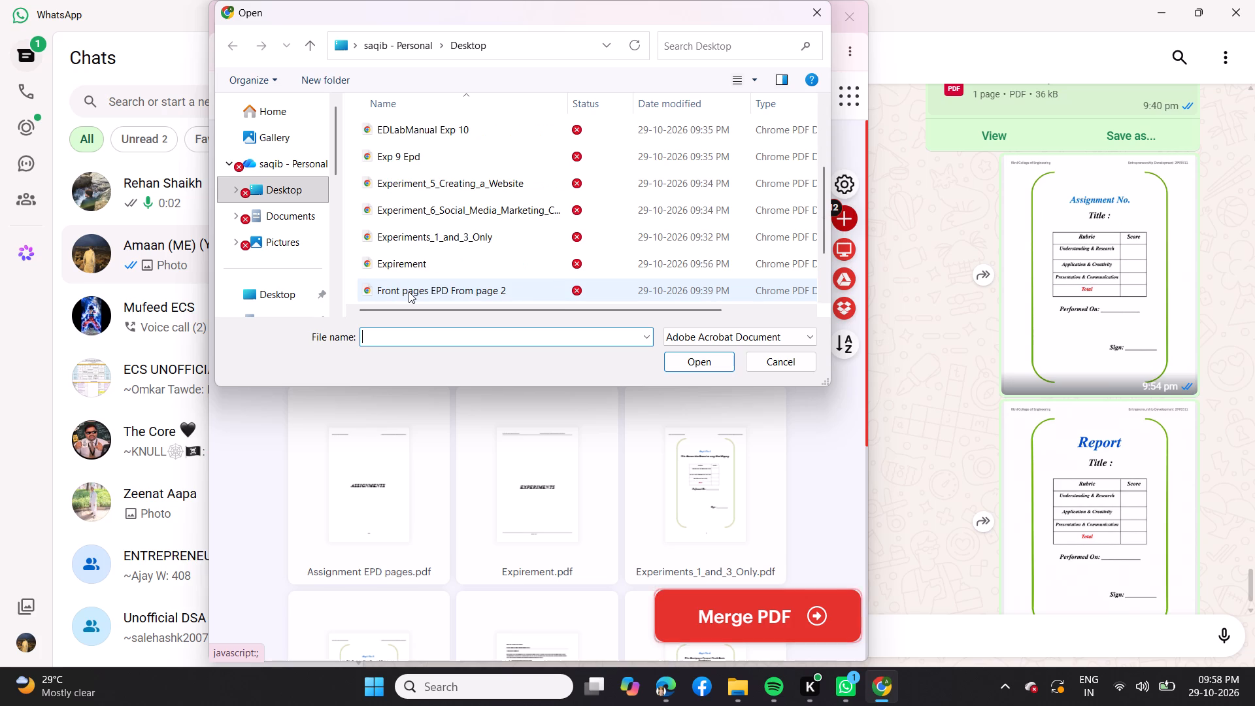
left_click_drag(417, 141, 415, 159)
left_click(415, 159)
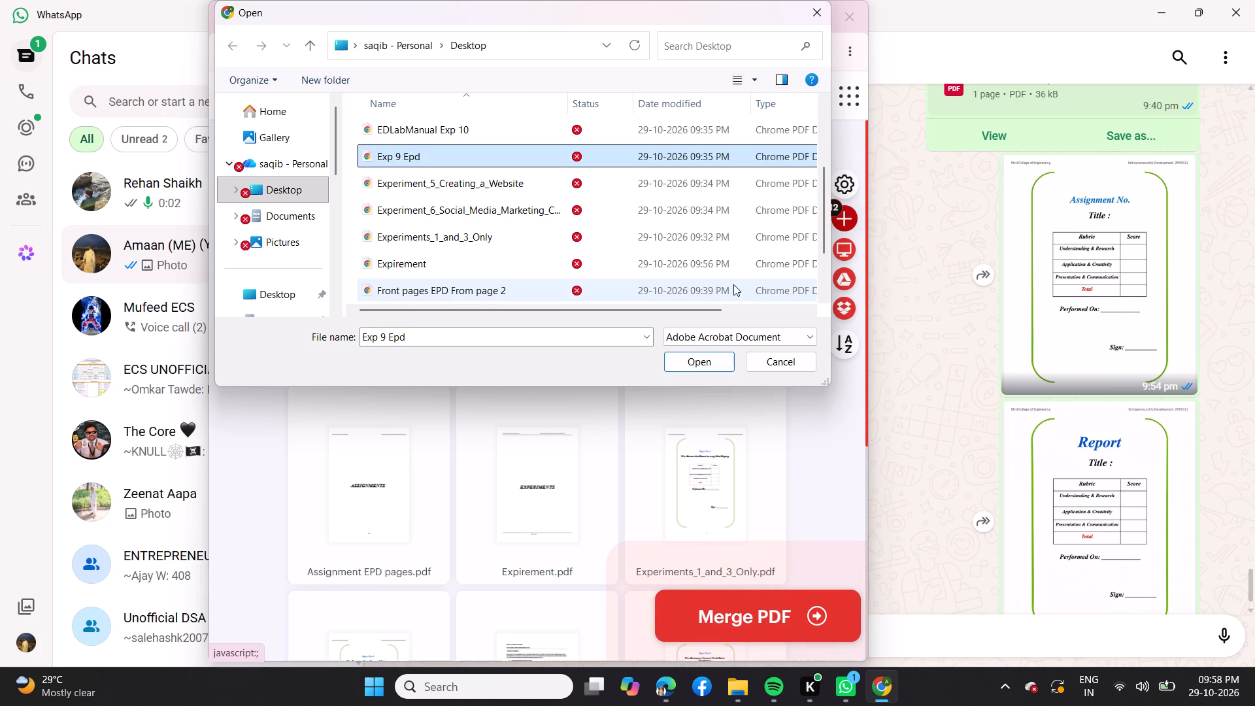
left_click(692, 359)
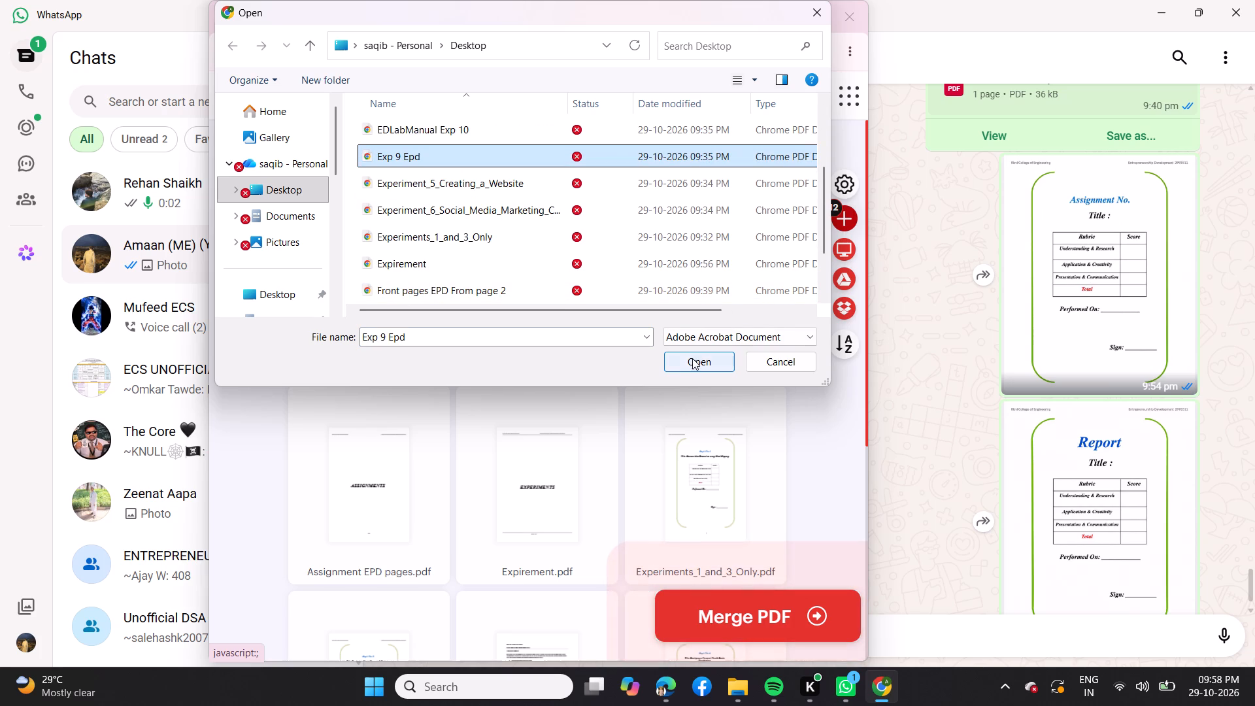
left_click(693, 359)
Add the EDLabManual Exp 10 PDF from the Desktop folder after Exp 9 Epd in the merge.
scroll(657, 360, "down", 3)
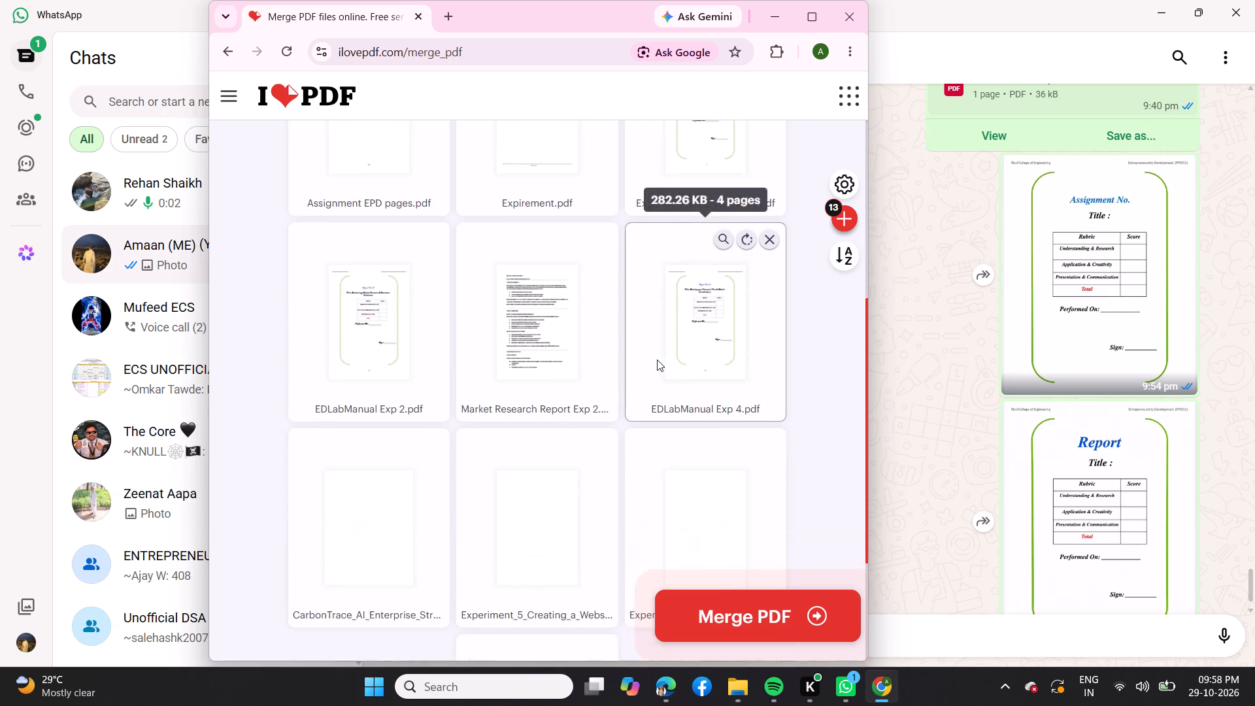
scroll(657, 360, "down", 3)
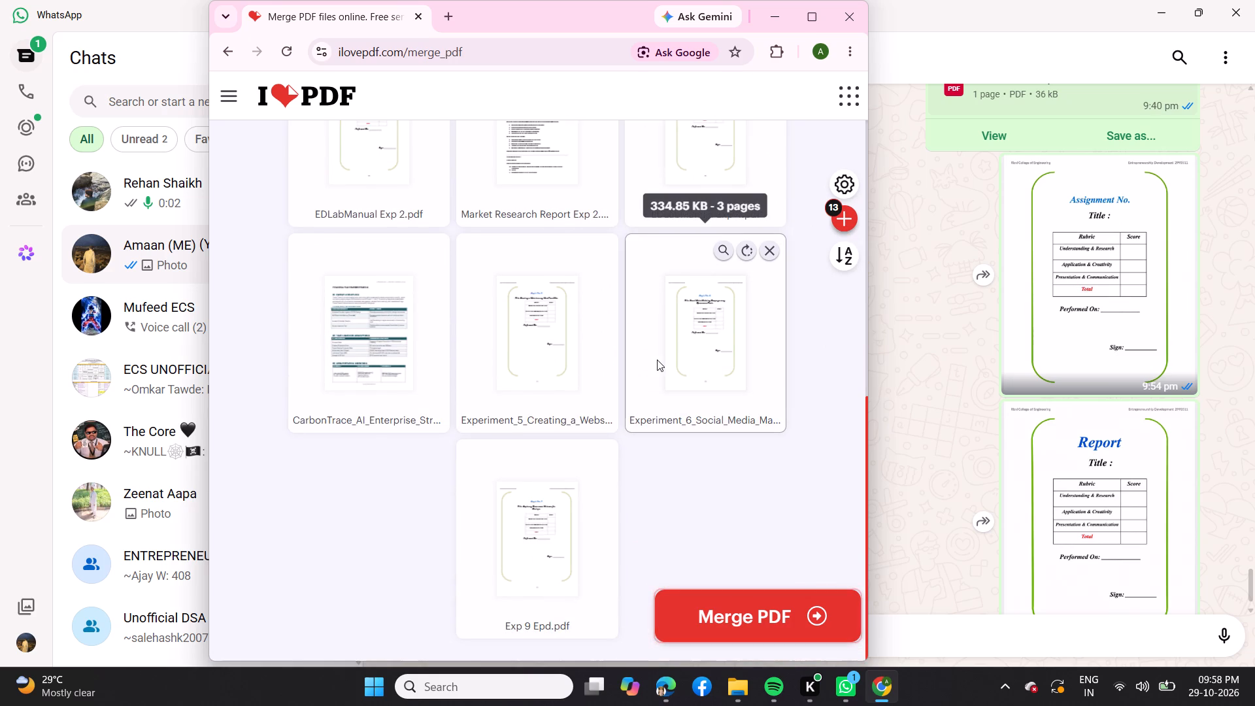
scroll(657, 360, "up", 6)
left_click(848, 209)
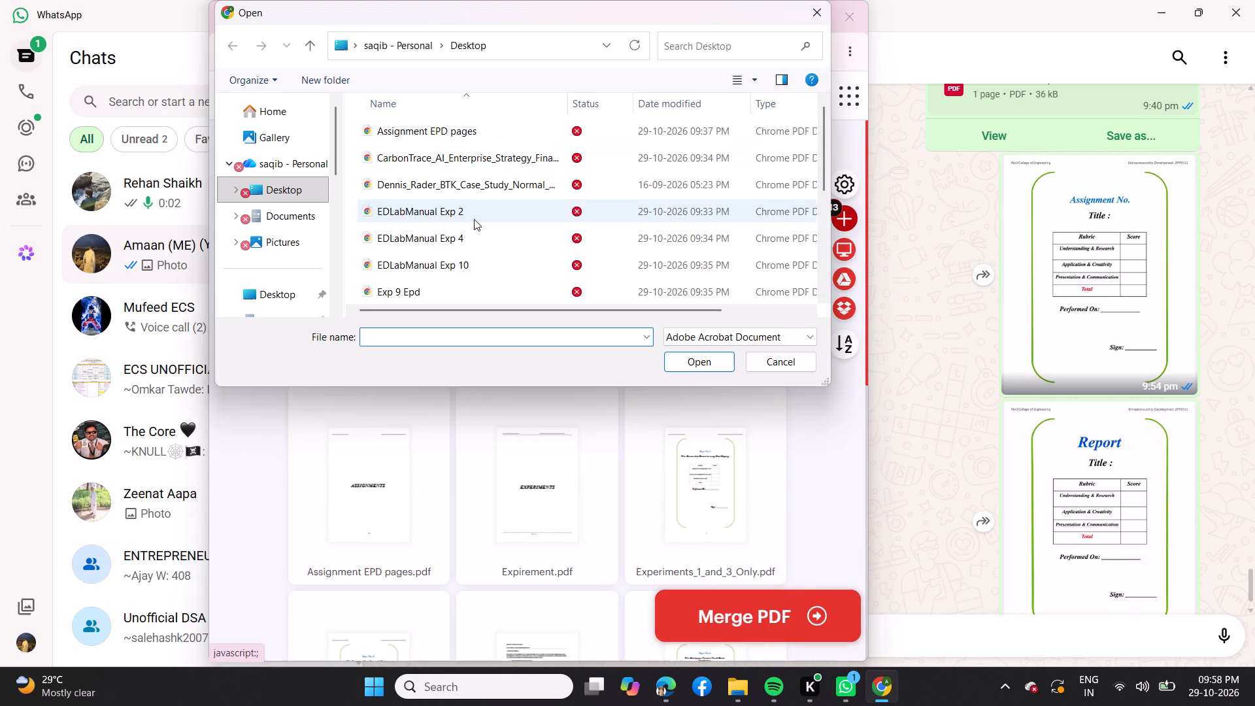
left_click(469, 257)
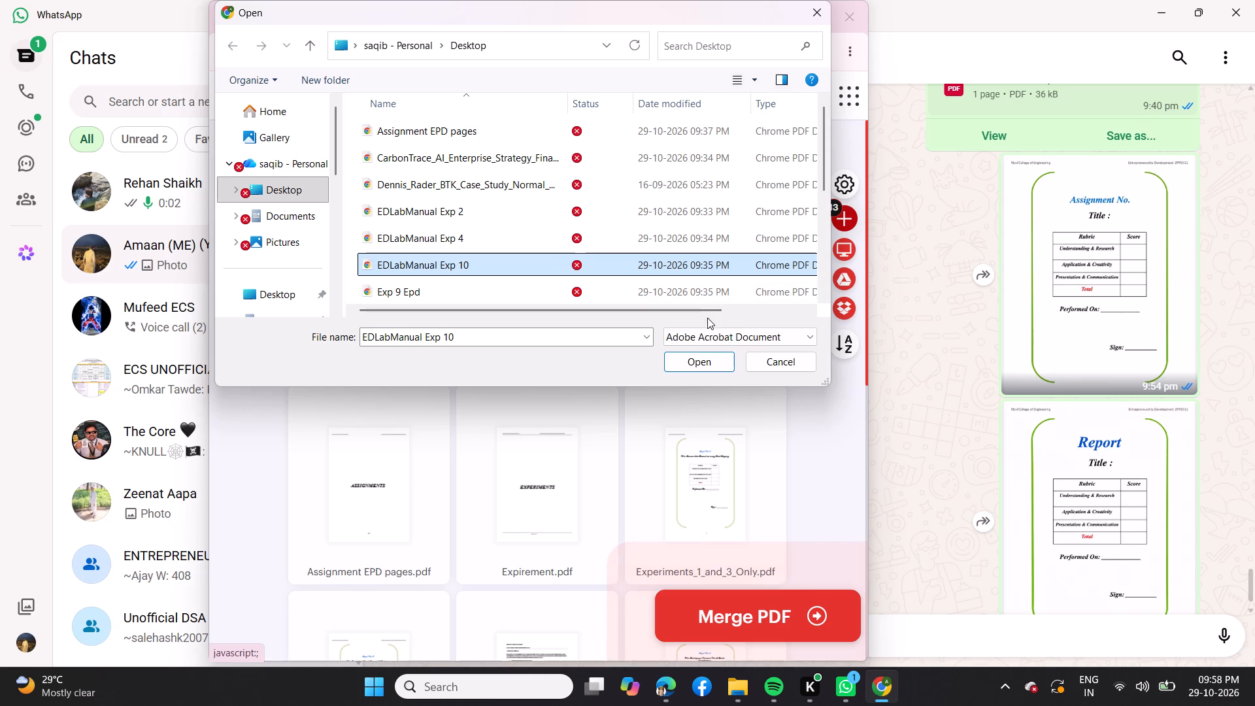
left_click(709, 355)
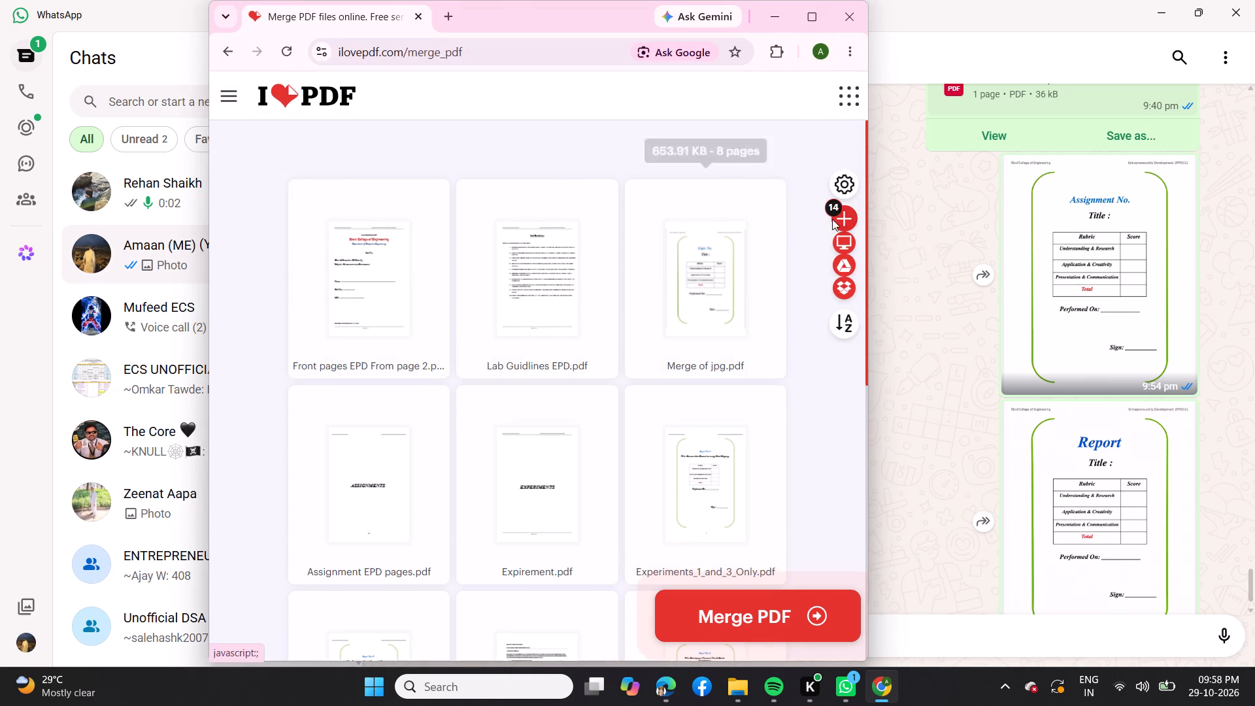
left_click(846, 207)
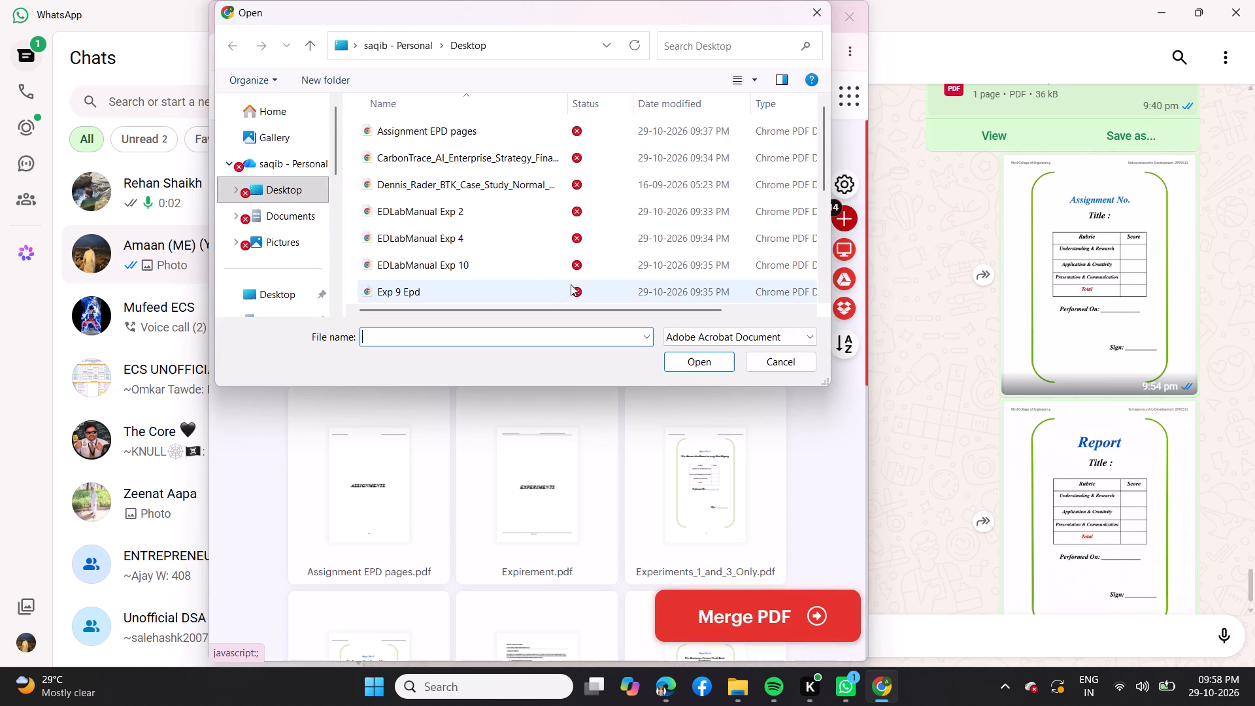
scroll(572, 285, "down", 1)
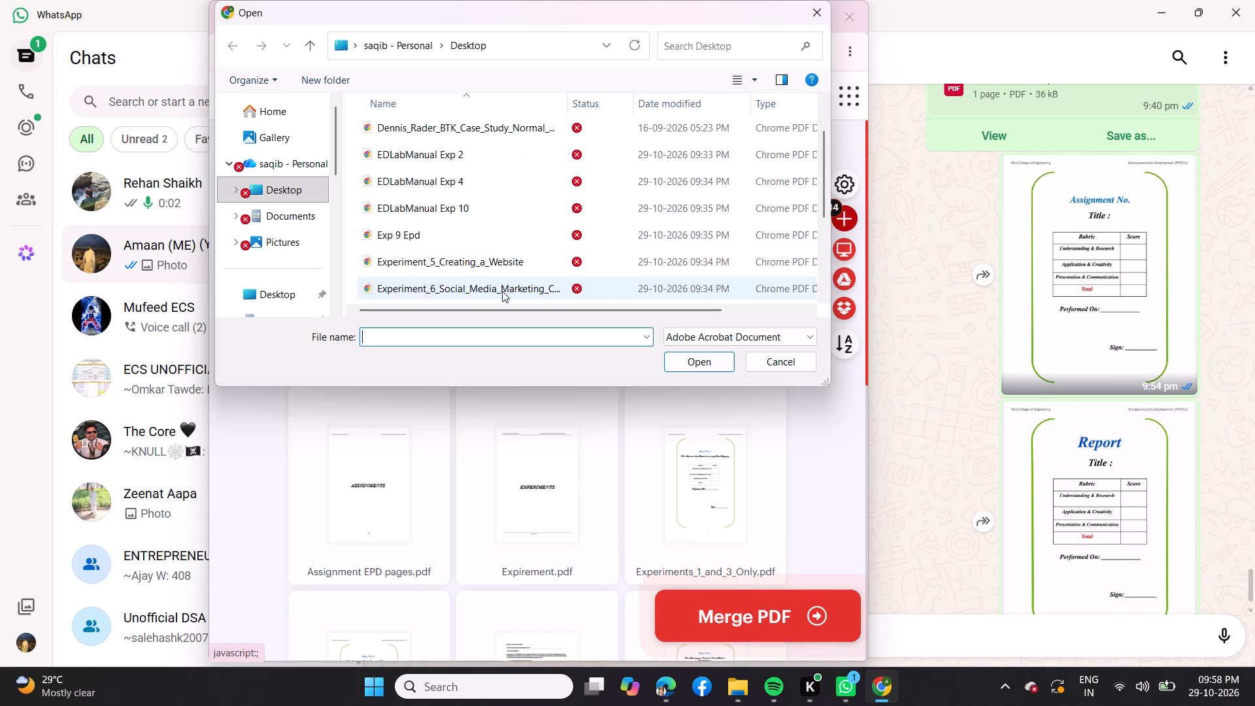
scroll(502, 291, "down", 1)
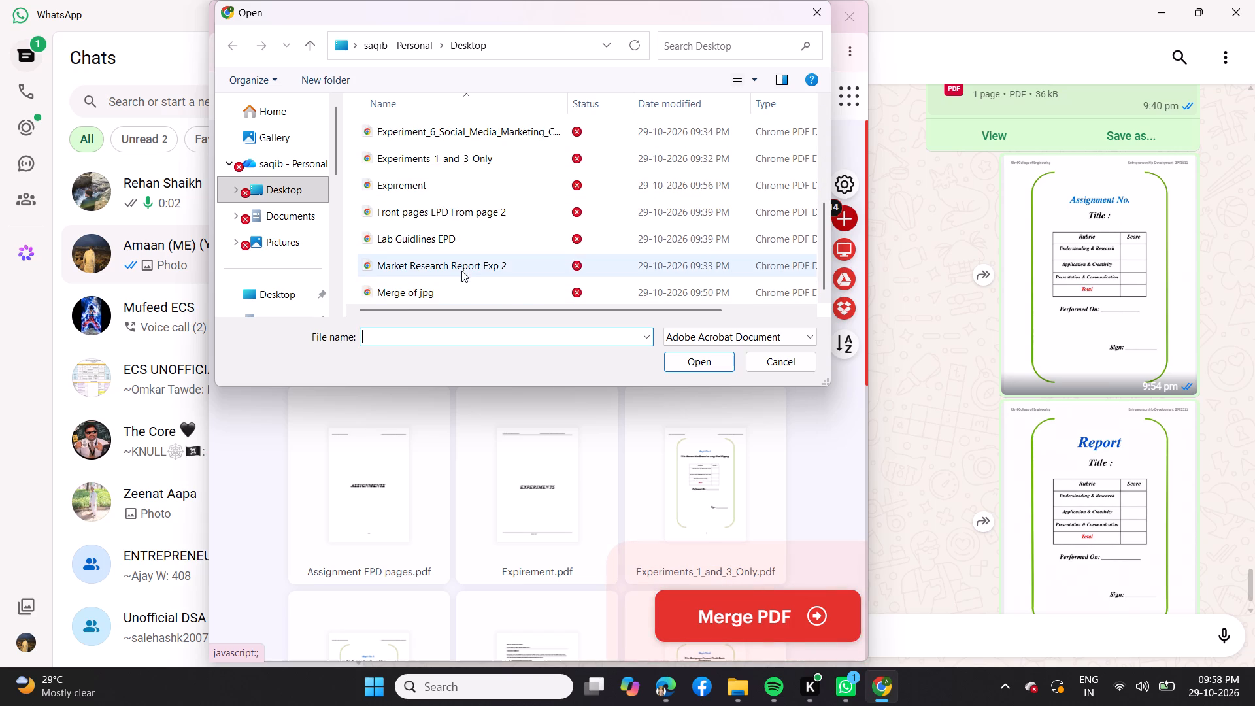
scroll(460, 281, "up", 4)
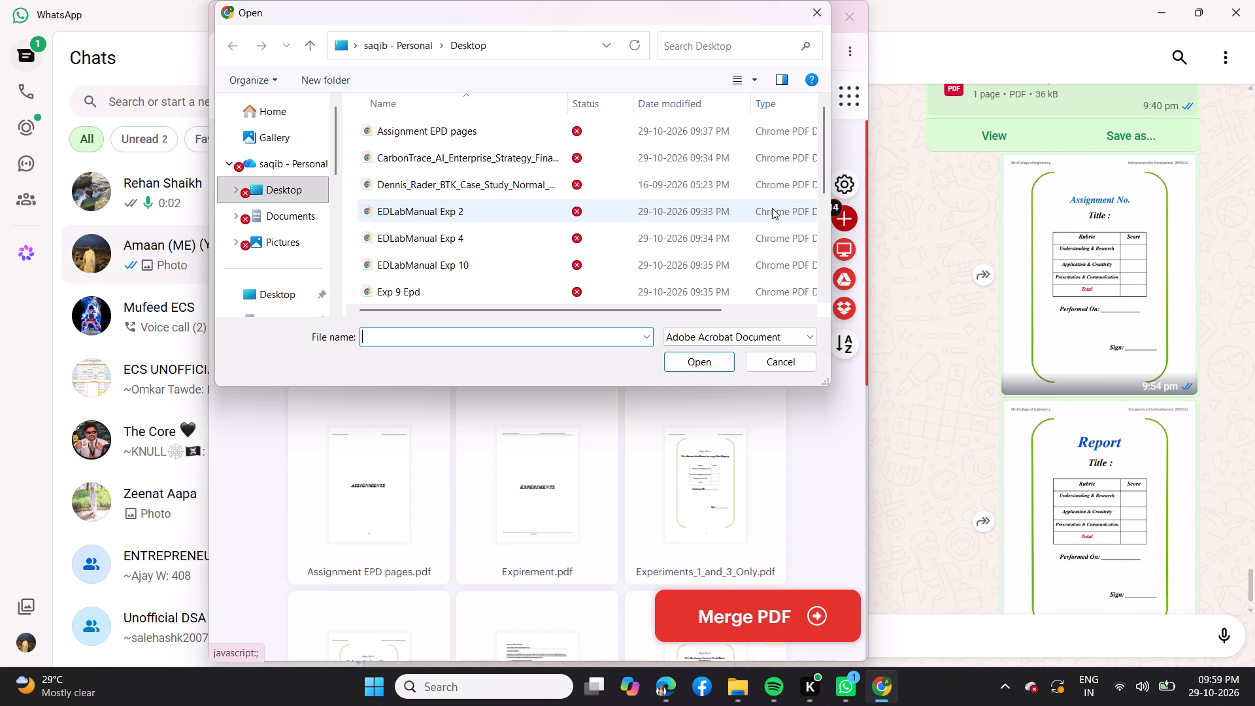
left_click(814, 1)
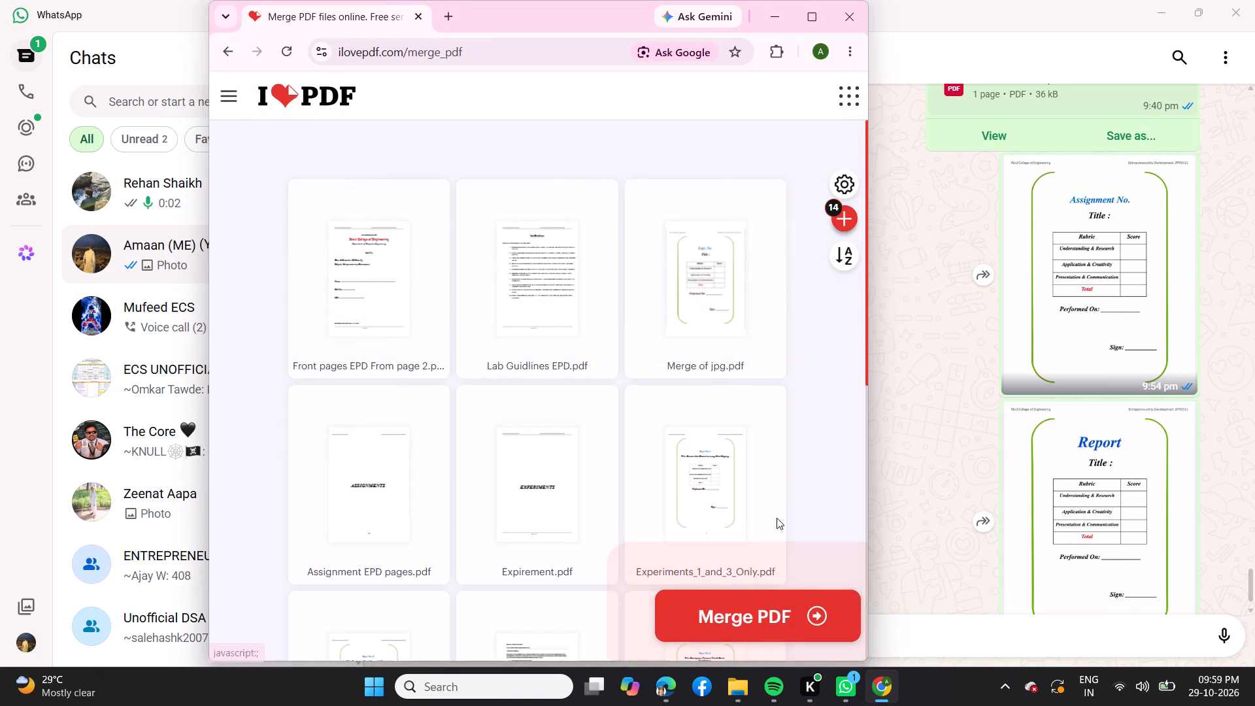
Merge all the added PDFs into one file and download the merged PDF.
left_click(727, 626)
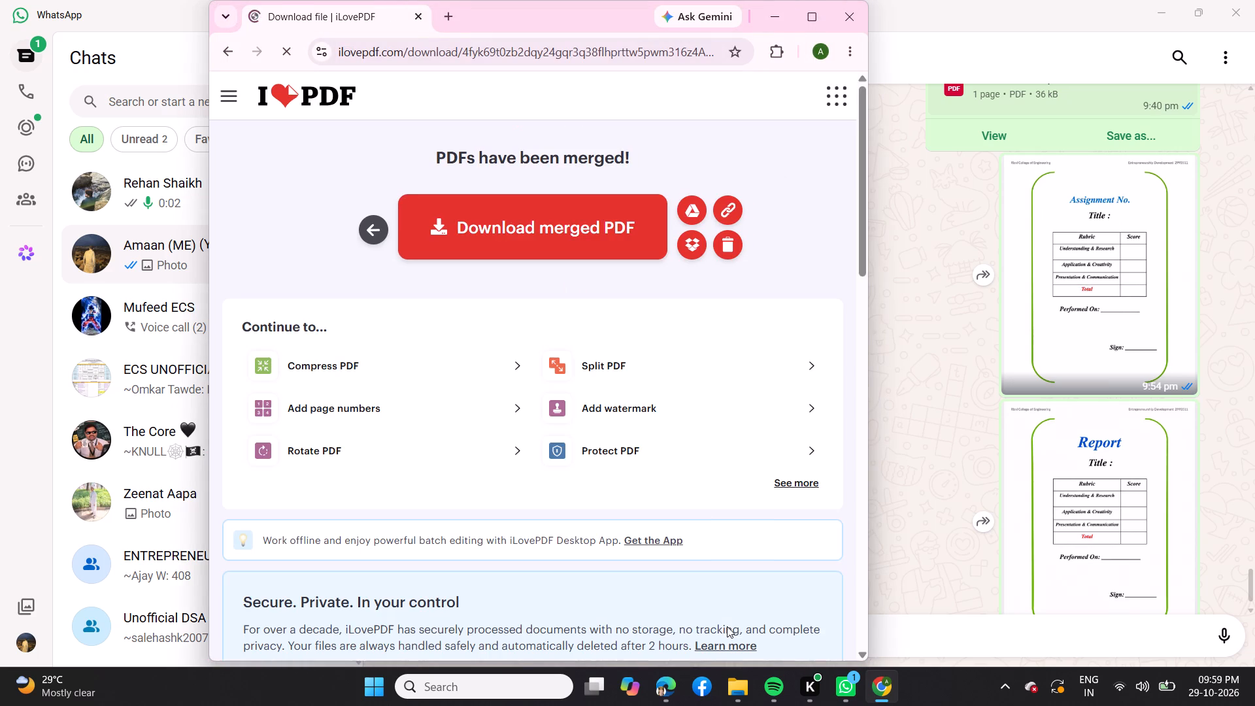
left_click(492, 235)
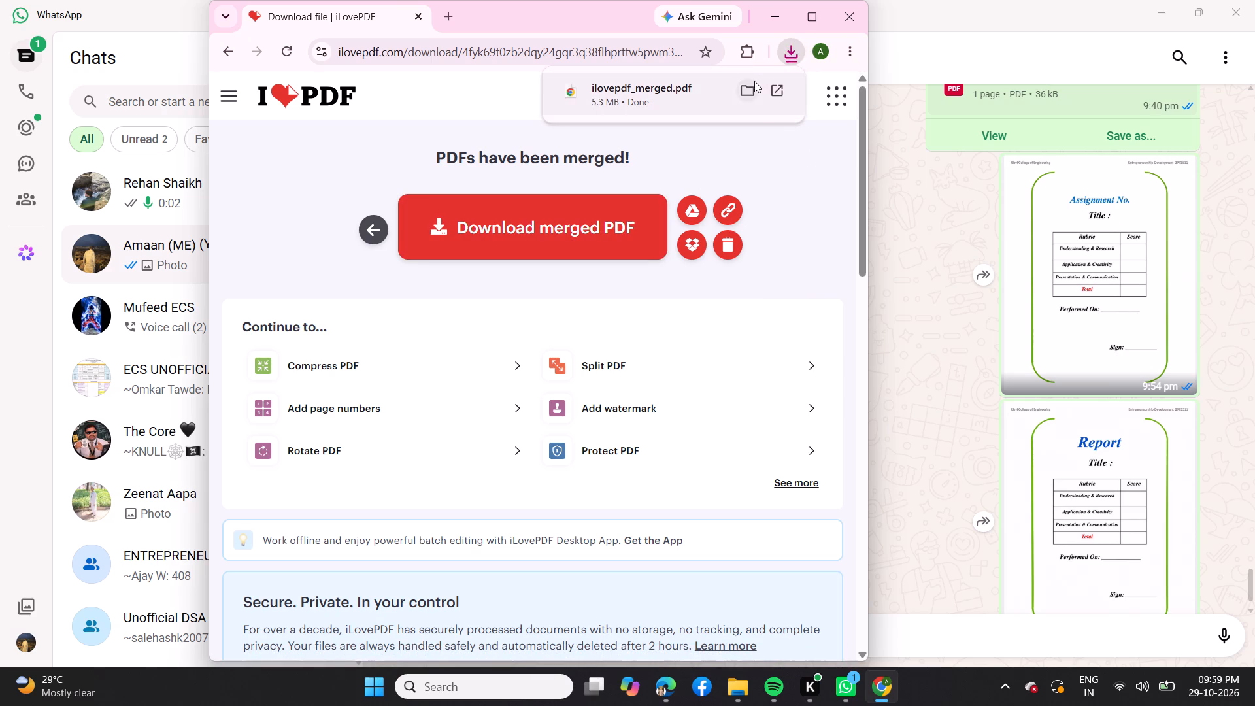
Show the downloaded ilovepdf_merged file in its Downloads folder and copy it.
left_click(750, 85)
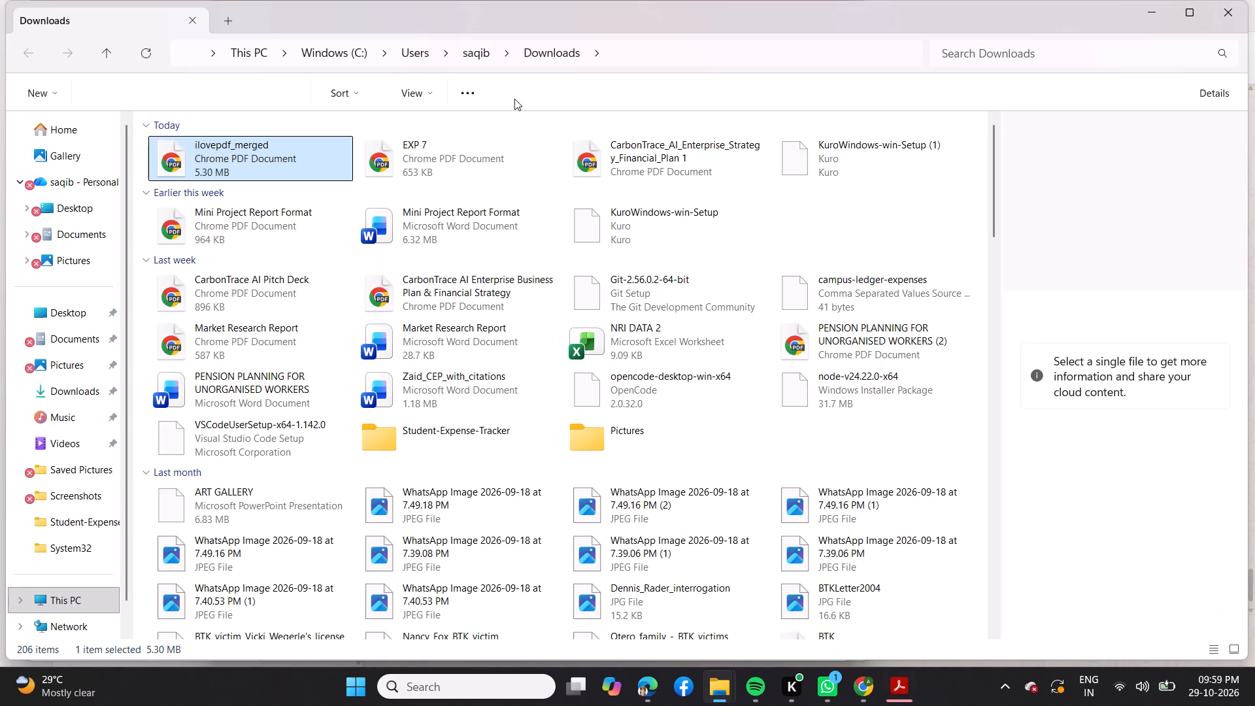
right_click(176, 160)
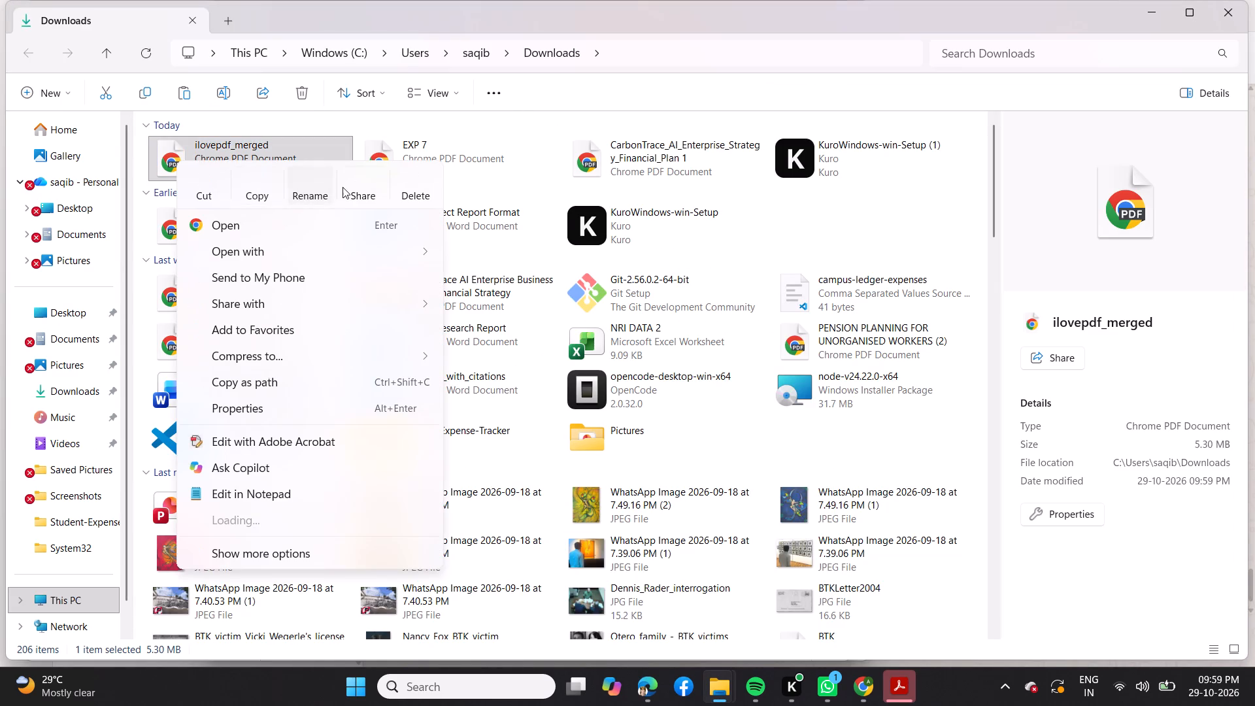
left_click(254, 192)
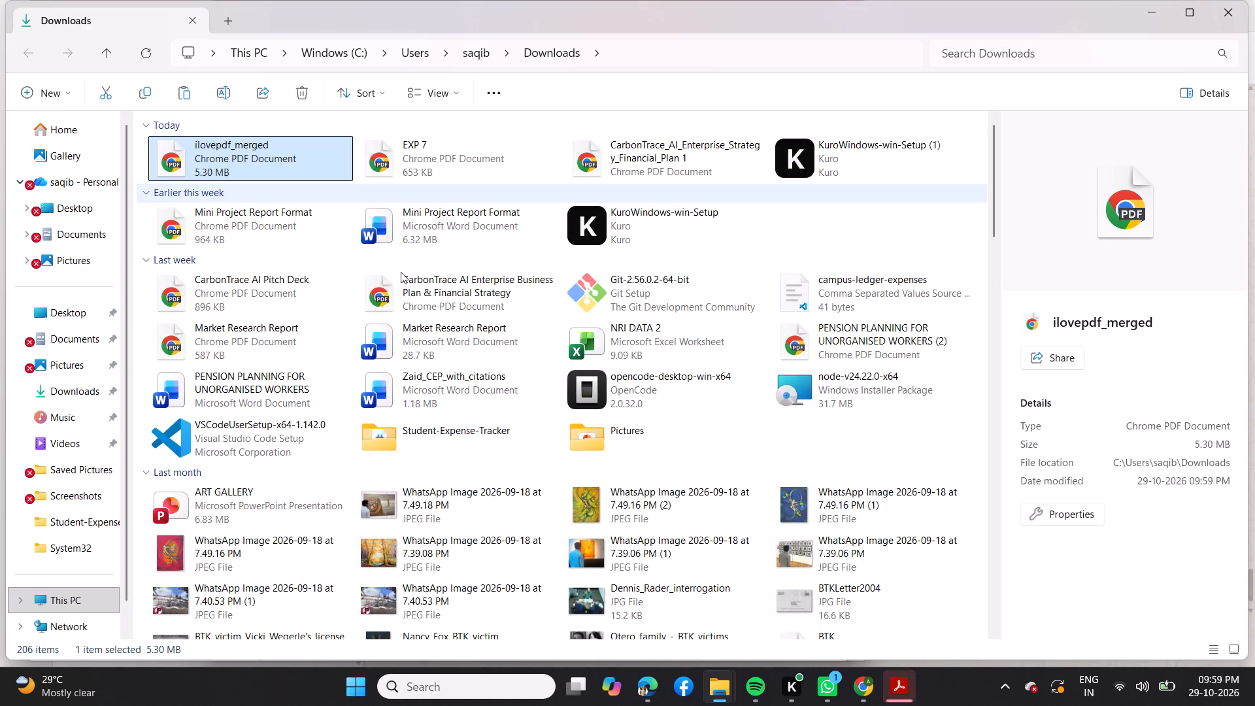
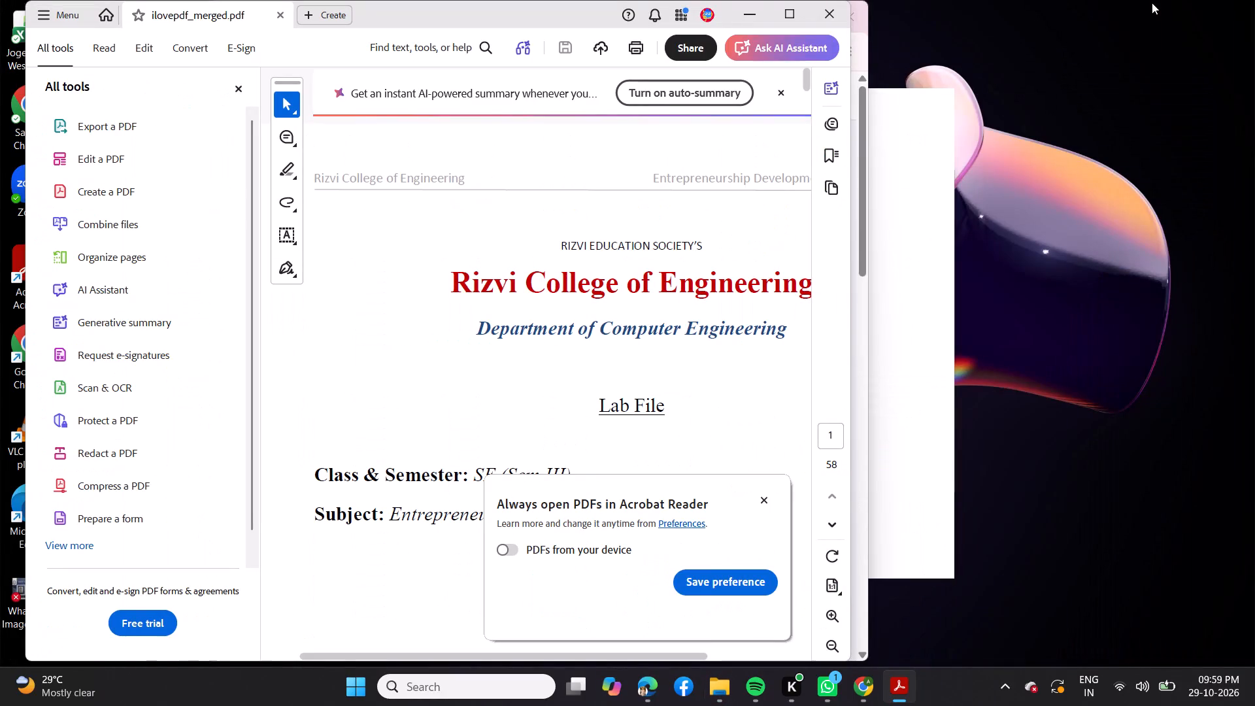
Close the ilovepdf_merged PDF window.
left_click(839, 17)
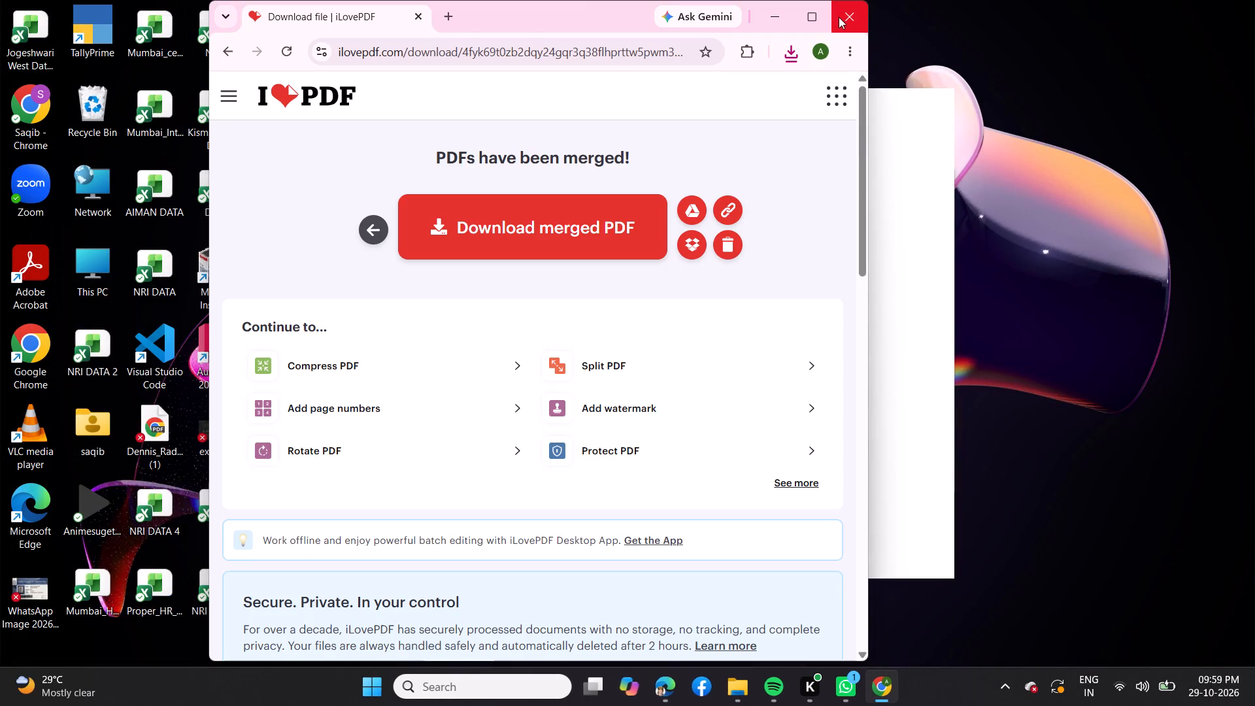